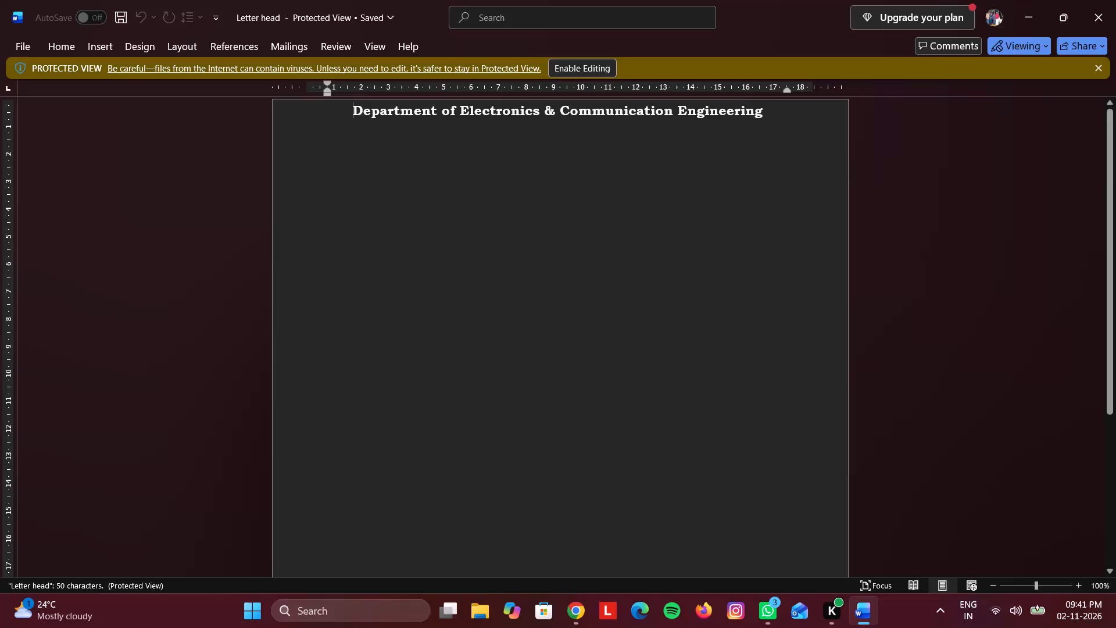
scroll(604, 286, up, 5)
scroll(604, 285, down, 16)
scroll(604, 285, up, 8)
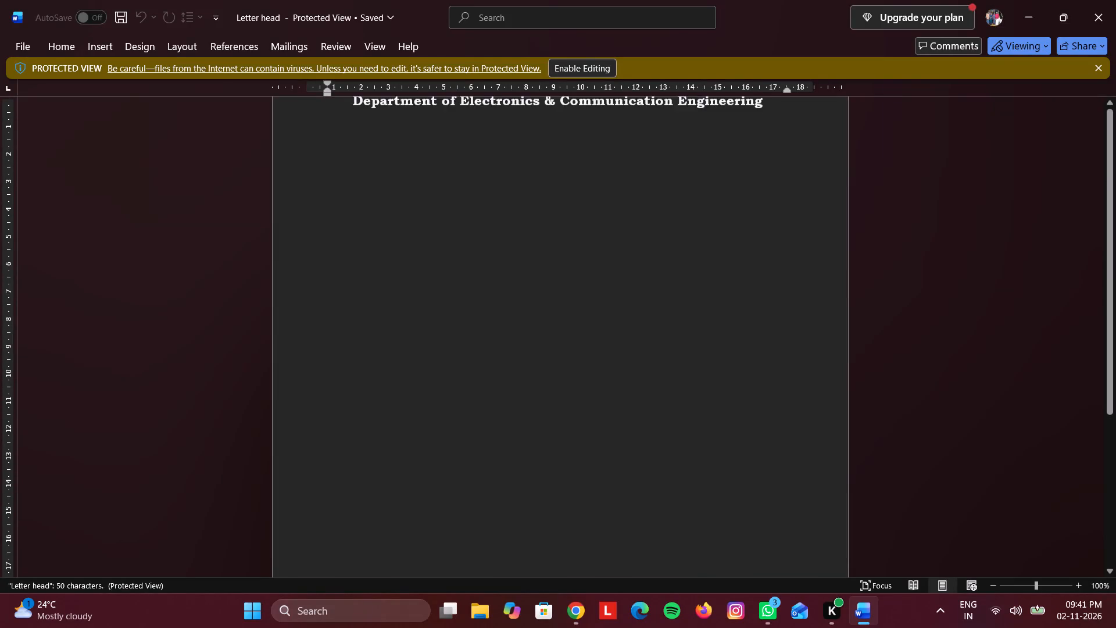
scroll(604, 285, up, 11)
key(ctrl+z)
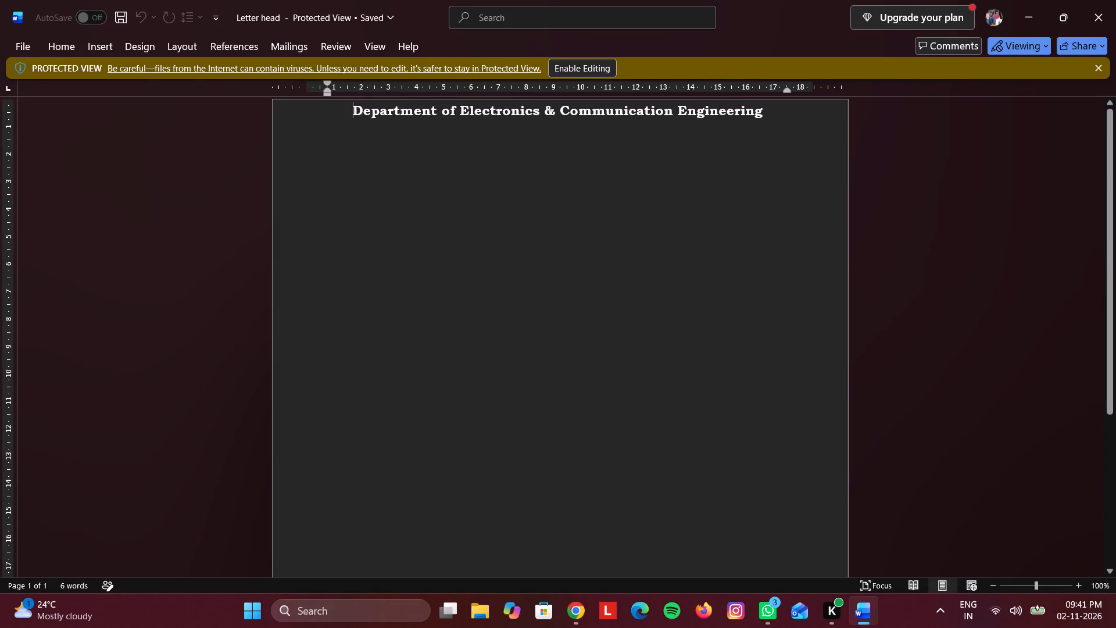
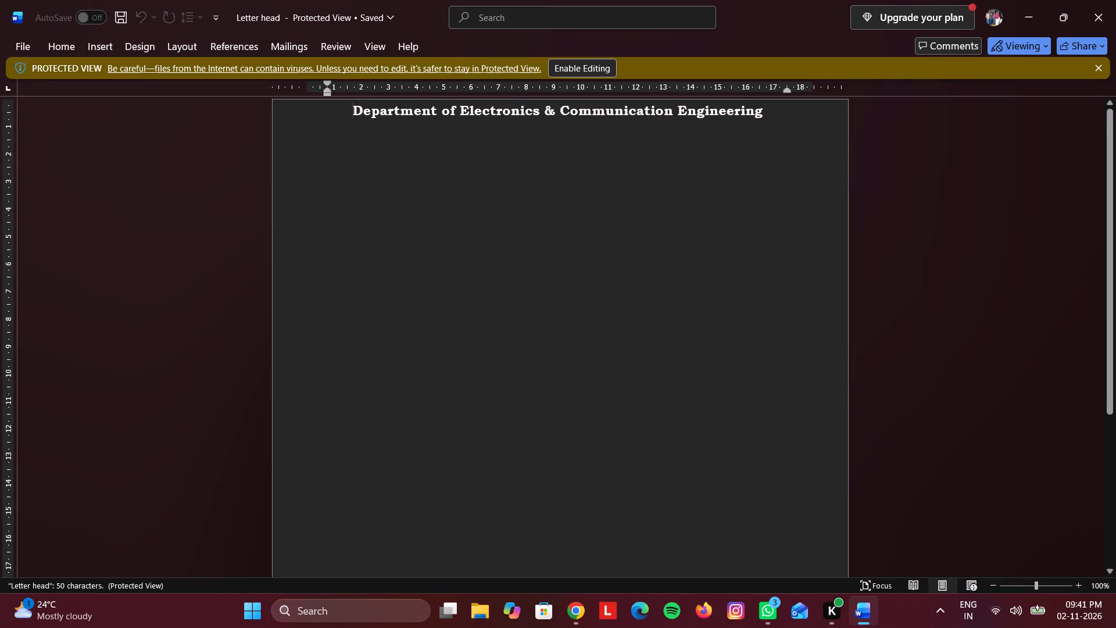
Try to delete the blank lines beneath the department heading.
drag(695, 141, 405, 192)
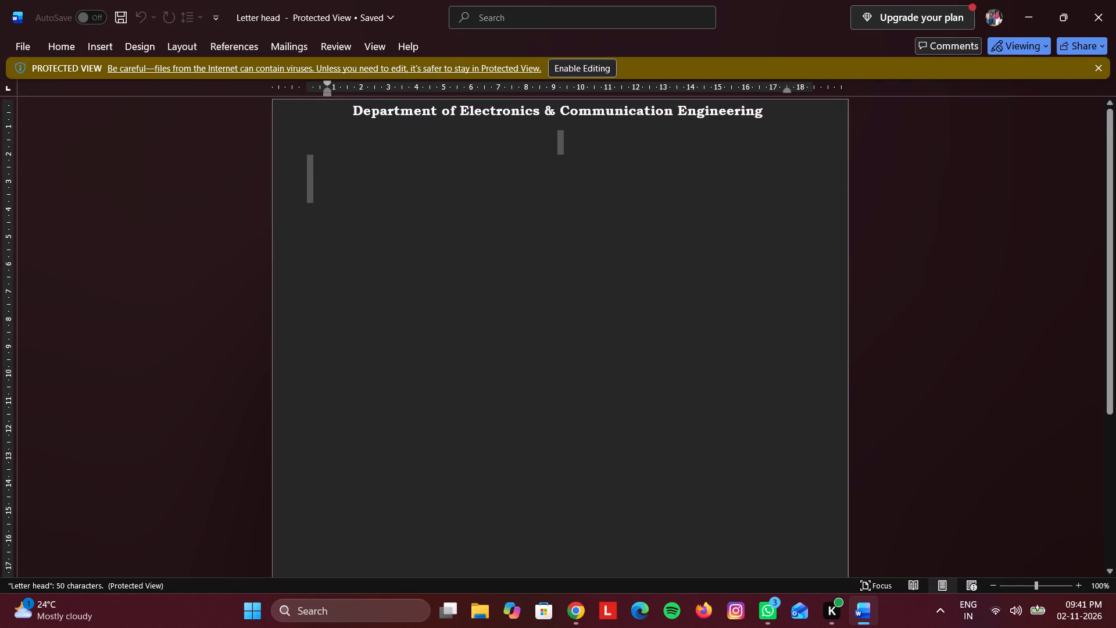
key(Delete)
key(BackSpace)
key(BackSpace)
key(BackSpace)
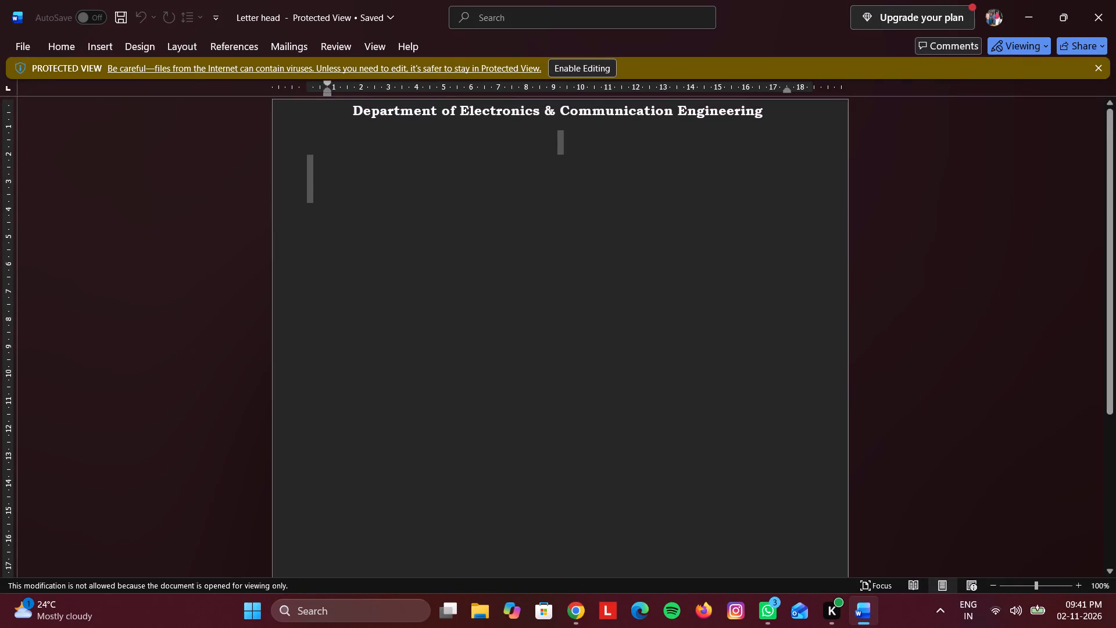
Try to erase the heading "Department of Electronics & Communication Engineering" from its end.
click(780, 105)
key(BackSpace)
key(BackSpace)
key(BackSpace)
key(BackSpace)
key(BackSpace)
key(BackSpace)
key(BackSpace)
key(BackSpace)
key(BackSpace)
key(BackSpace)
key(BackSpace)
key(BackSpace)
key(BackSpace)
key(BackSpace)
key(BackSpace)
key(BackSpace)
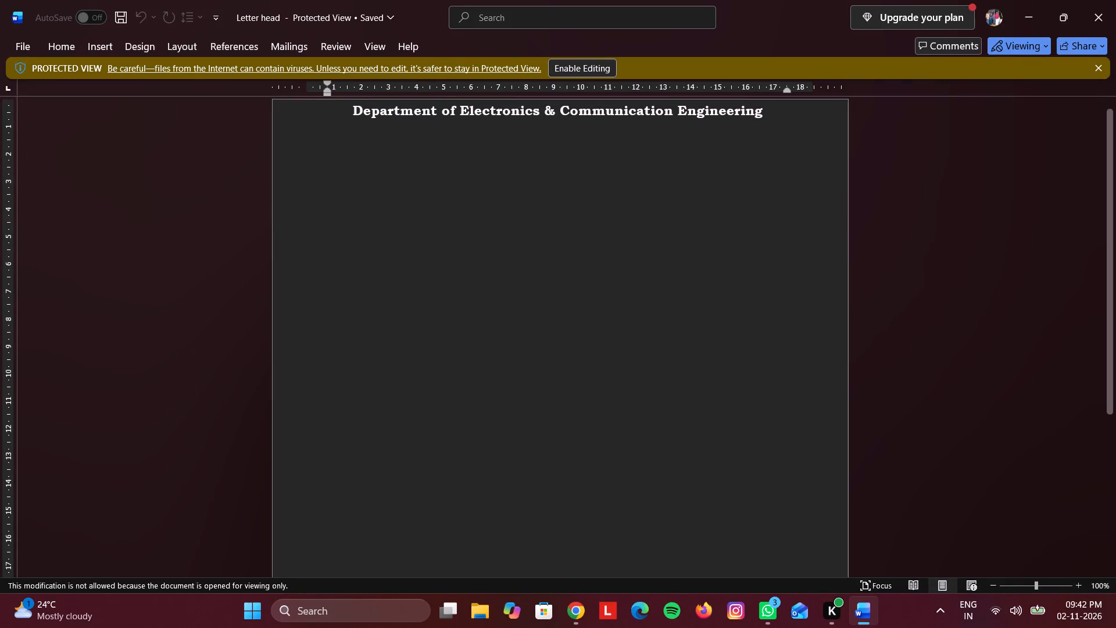
Enable editing of the Letter head document so it leaves Protected View.
click(606, 68)
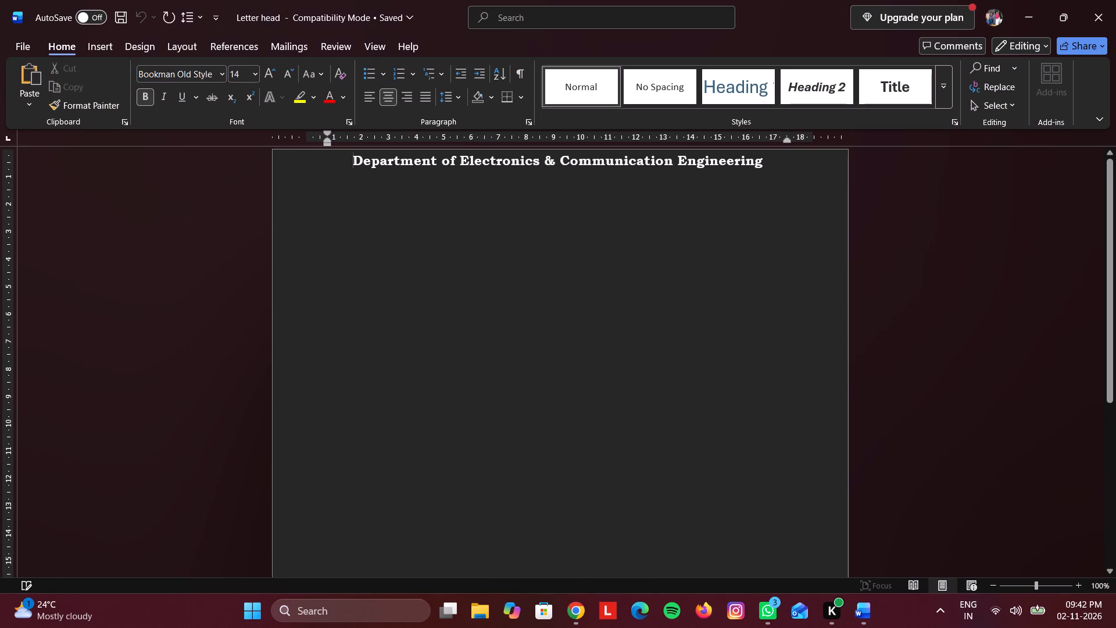
Delete the whole "Department of Electronics & Communication Engineering" heading from the top of the page.
key(BackSpace)
key(BackSpace)
key(BackSpace)
key(BackSpace)
key(BackSpace)
key(BackSpace)
key(BackSpace)
key(BackSpace)
key(BackSpace)
key(BackSpace)
key(BackSpace)
key(BackSpace)
key(BackSpace)
key(BackSpace)
key(BackSpace)
key(BackSpace)
key(BackSpace)
key(BackSpace)
key(BackSpace)
key(BackSpace)
drag(756, 172, 370, 177)
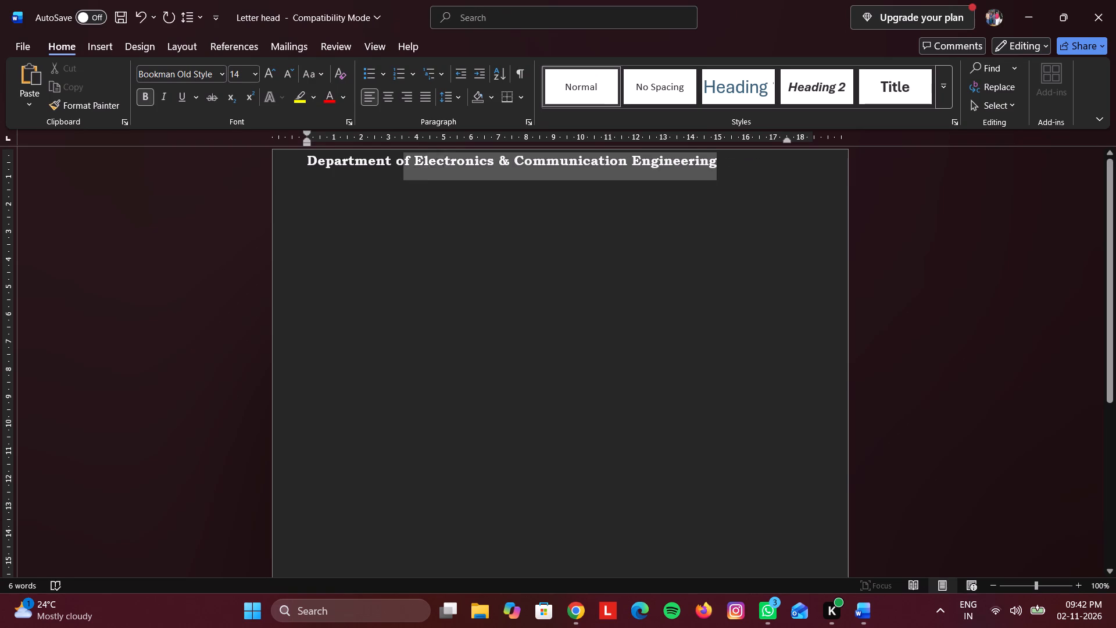
drag(370, 177, 244, 195)
click(244, 195)
key(BackSpace)
key(BackSpace)
key(BackSpace)
key(BackSpace)
key(BackSpace)
key(BackSpace)
key(BackSpace)
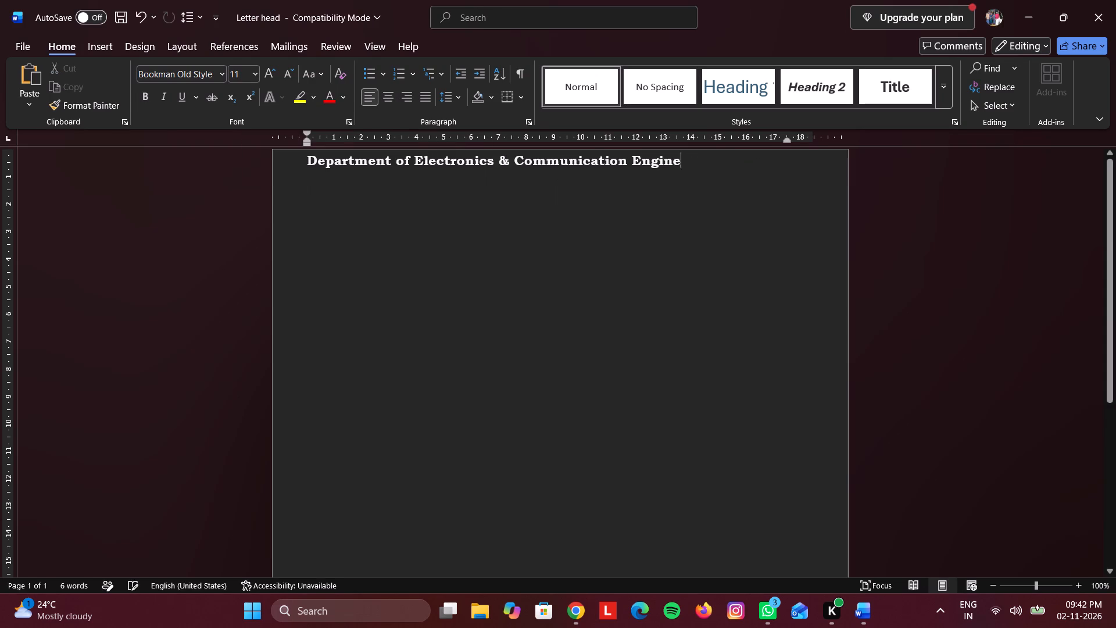
key(BackSpace)
key(BackSpace)
key(BackSpace)
key(BackSpace)
key(BackSpace)
key(BackSpace)
key(BackSpace)
key(BackSpace)
key(BackSpace)
key(BackSpace)
key(BackSpace)
key(BackSpace)
key(BackSpace)
key(BackSpace)
key(BackSpace)
key(BackSpace)
key(BackSpace)
key(BackSpace)
key(BackSpace)
key(BackSpace)
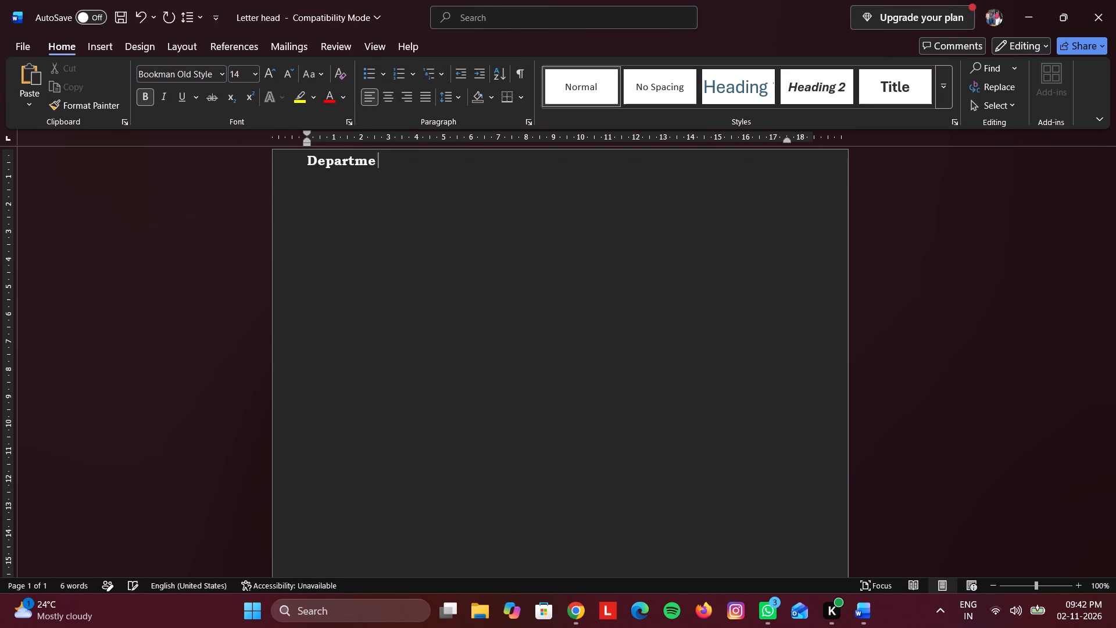
Paste the copied exam questions Q3 and Q4 into the body of the emptied page.
click(9, 152)
click(272, 194)
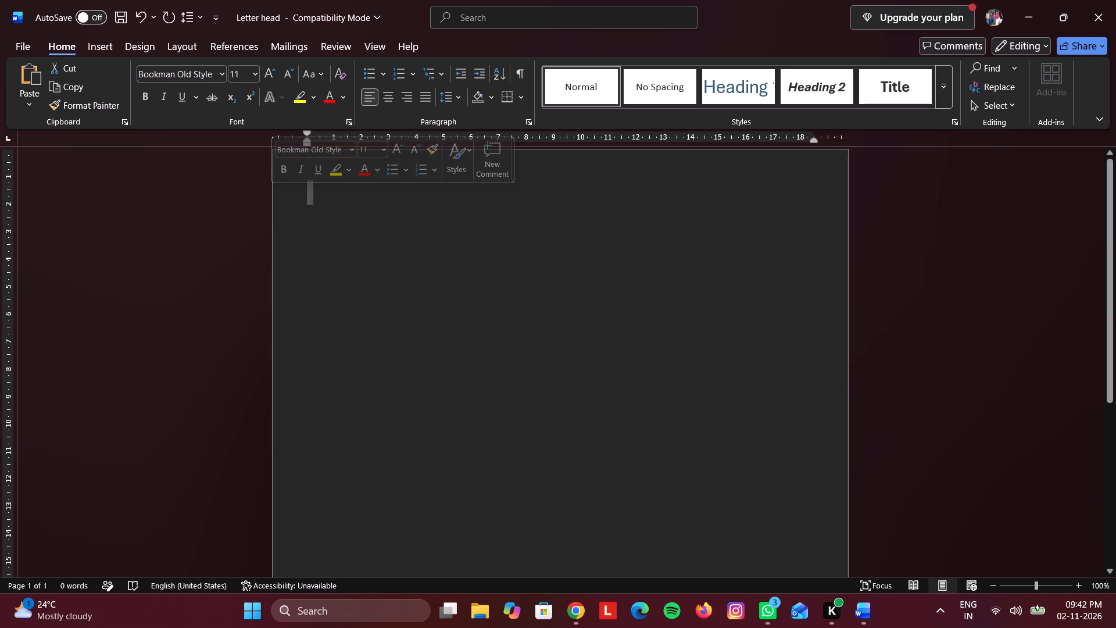
click(7, 149)
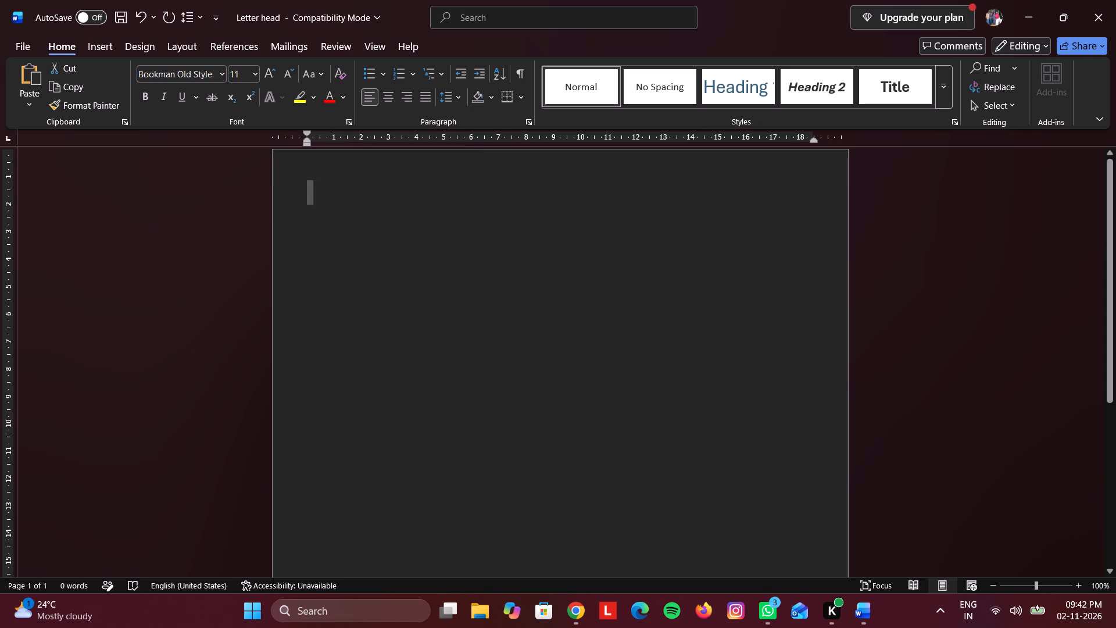
scroll(385, 201, up, 5)
click(385, 201)
scroll(387, 200, up, 4)
key(ctrl+v)
scroll(430, 248, up, 2)
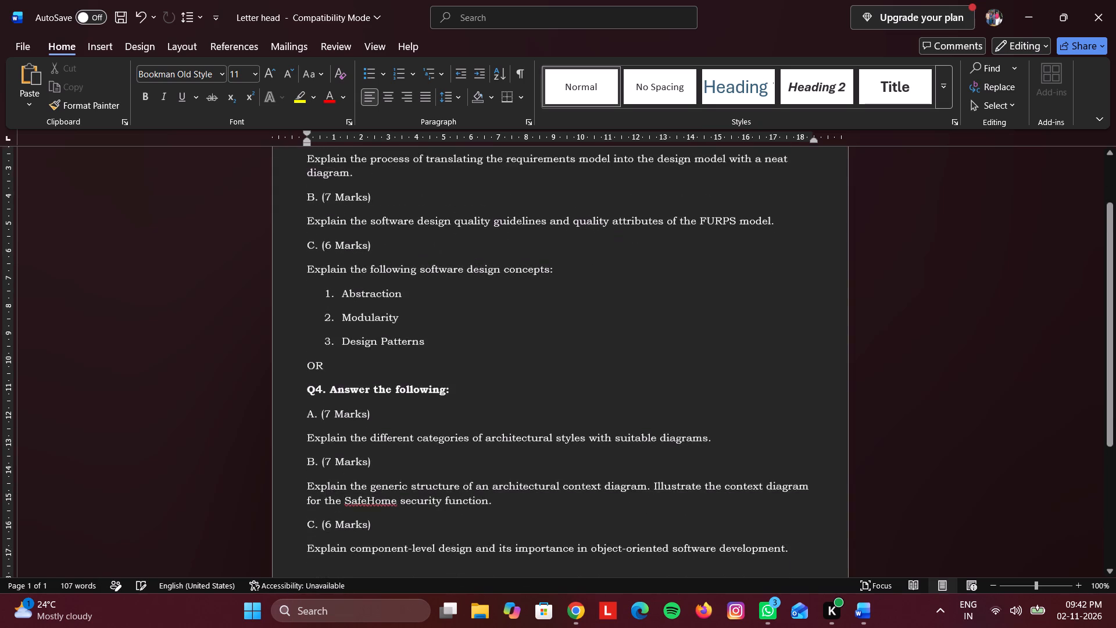
scroll(431, 242, up, 2)
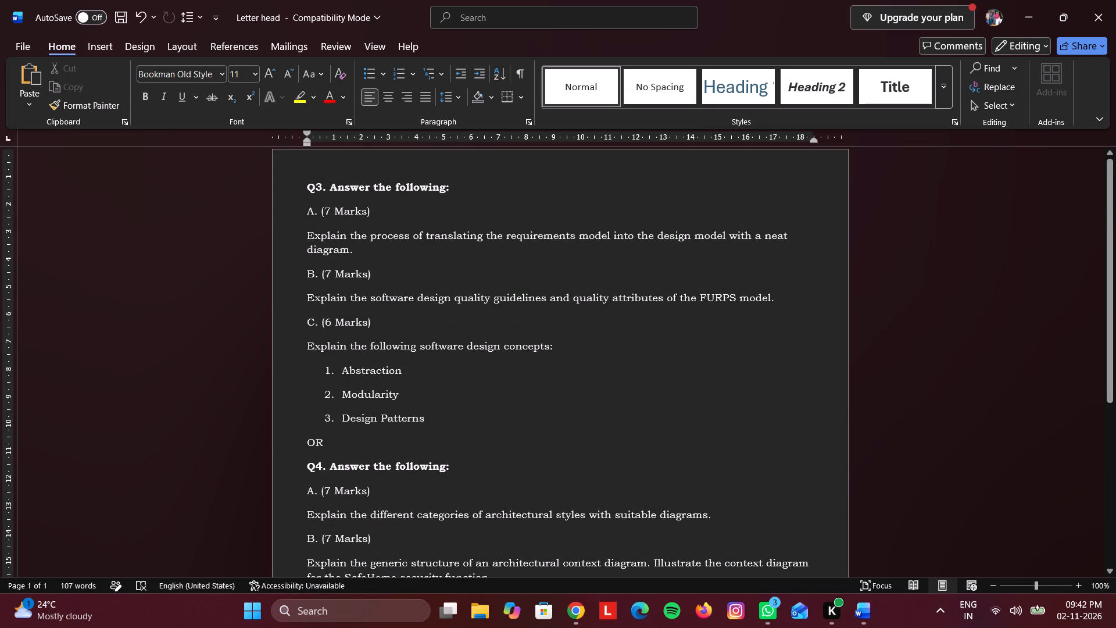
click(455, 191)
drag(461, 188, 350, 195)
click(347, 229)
Move "7 Marks" from the parentheses beside Q3's label A to the end of that question's text.
drag(326, 211, 357, 210)
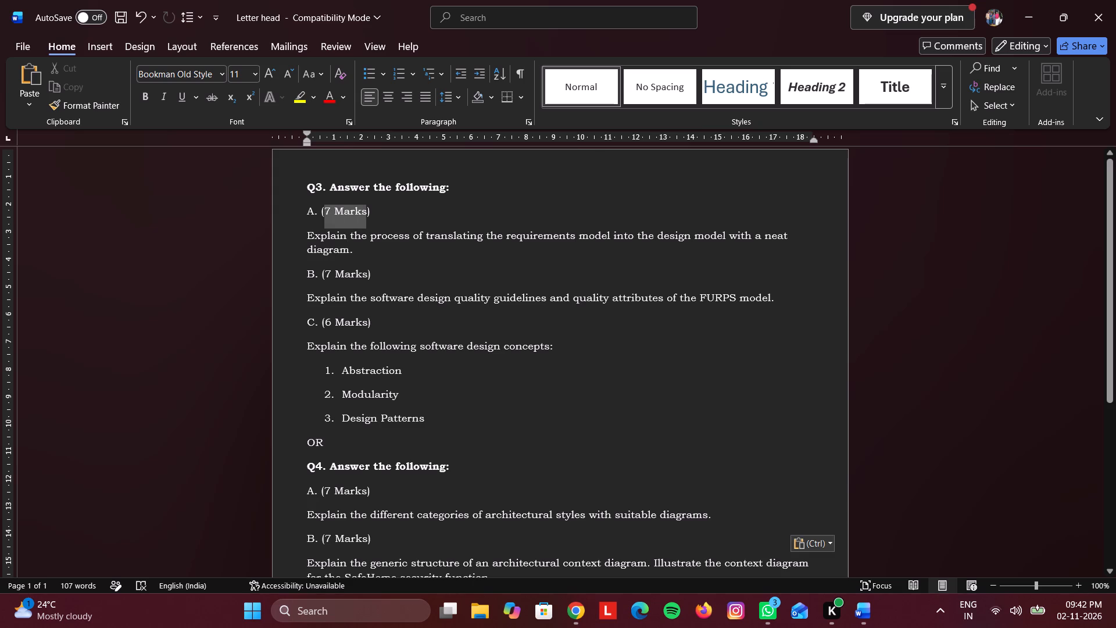
drag(357, 210, 357, 211)
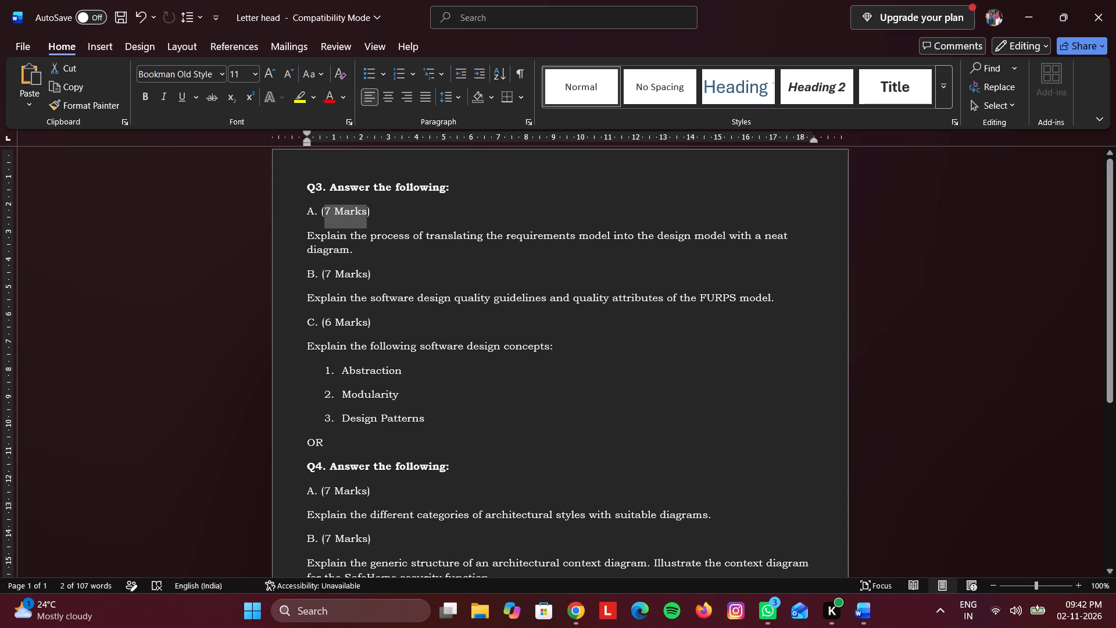
key(ctrl+x)
click(366, 252)
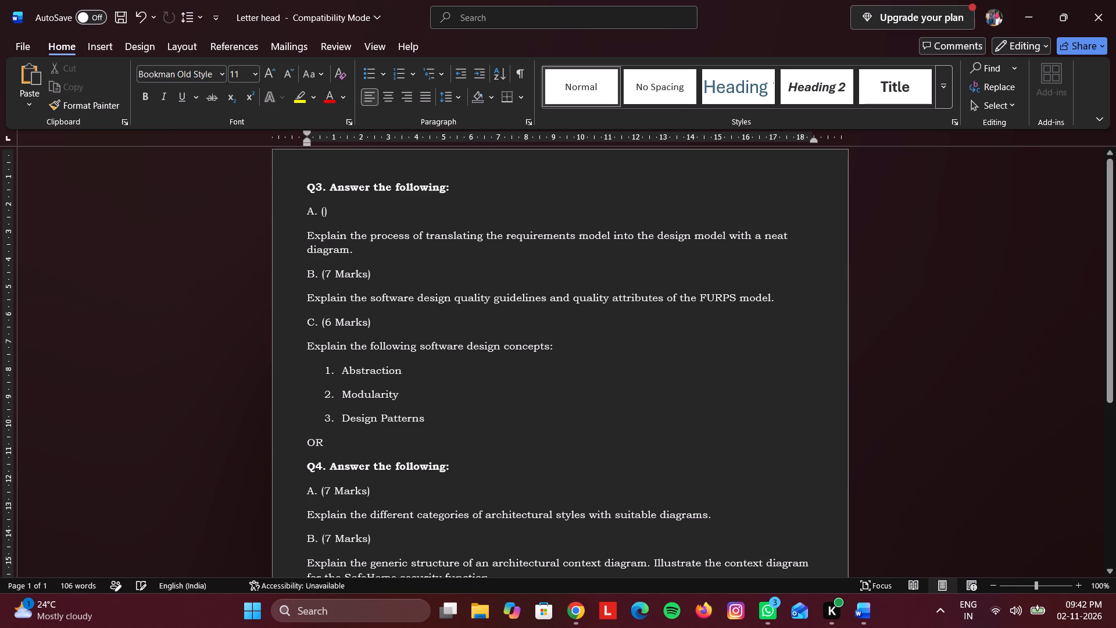
key(space)
key(ctrl+v)
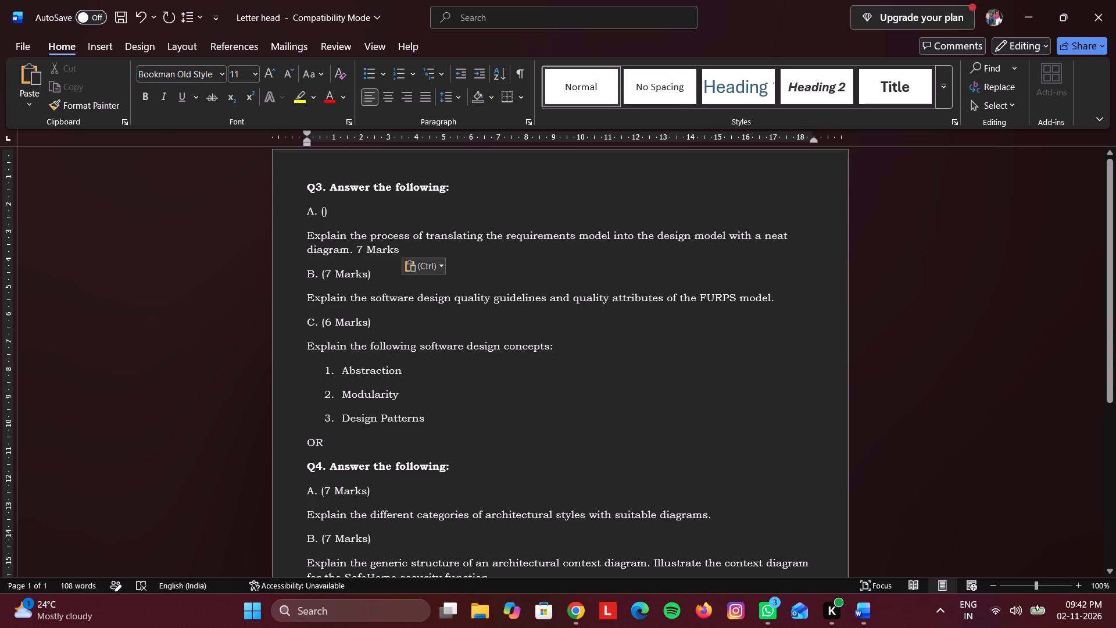
Remove the empty parentheses after Q3's label A and join the question text onto the label's line.
click(349, 213)
drag(309, 215, 275, 215)
click(368, 211)
key(BackSpace)
key(BackSpace)
key(BackSpace)
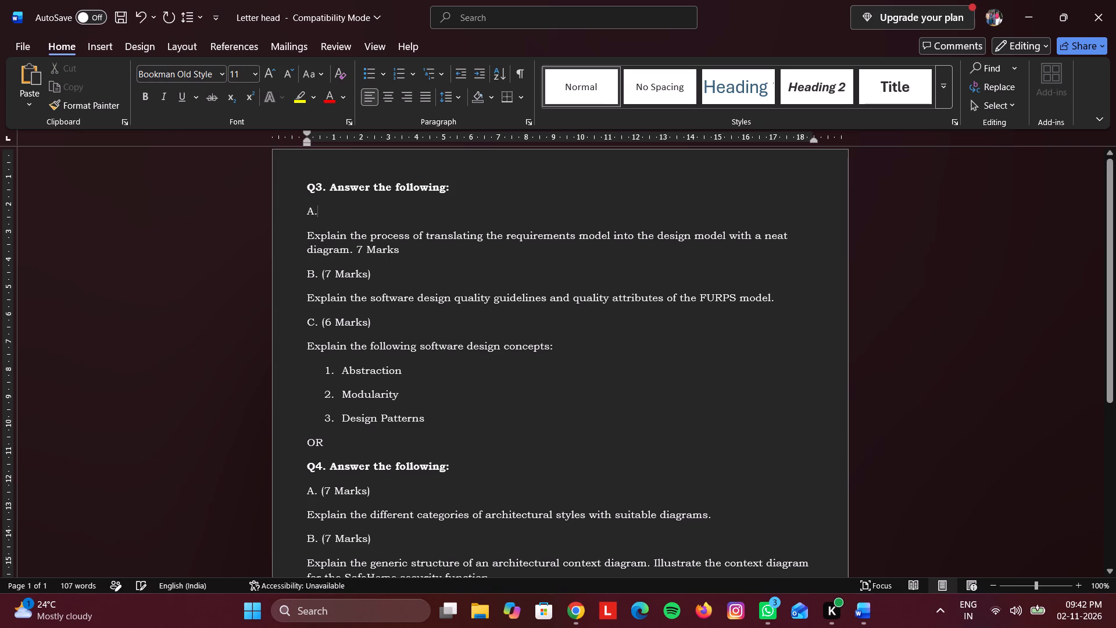
click(305, 234)
key(BackSpace)
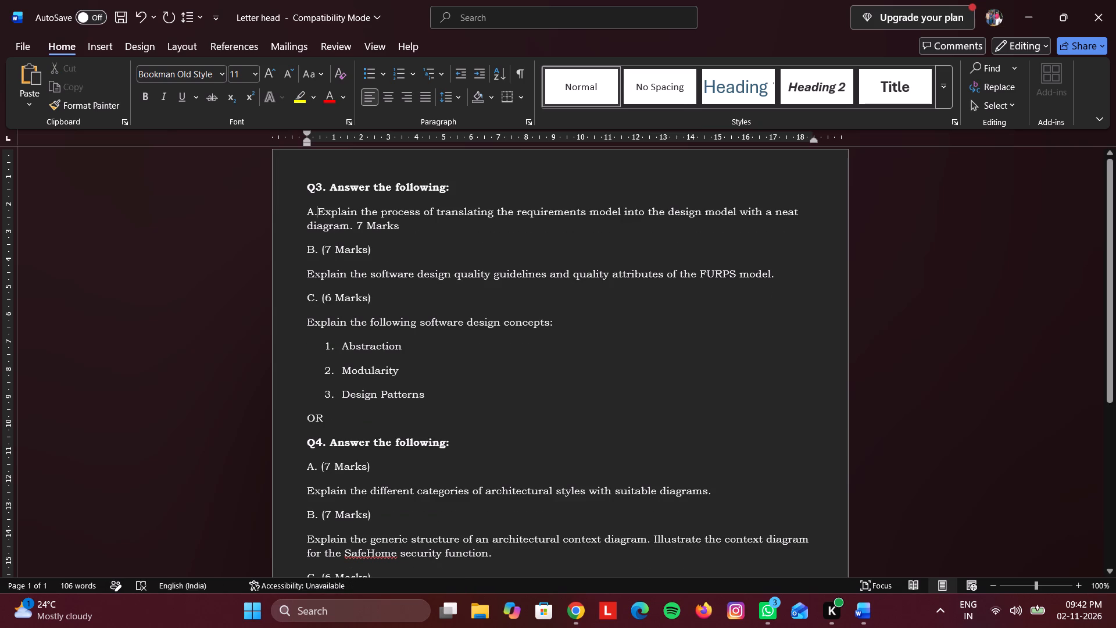
Join Q3's question B text onto its label line, deleting "(7 Marks)" and leaving one space after "B.".
click(306, 273)
key(BackSpace)
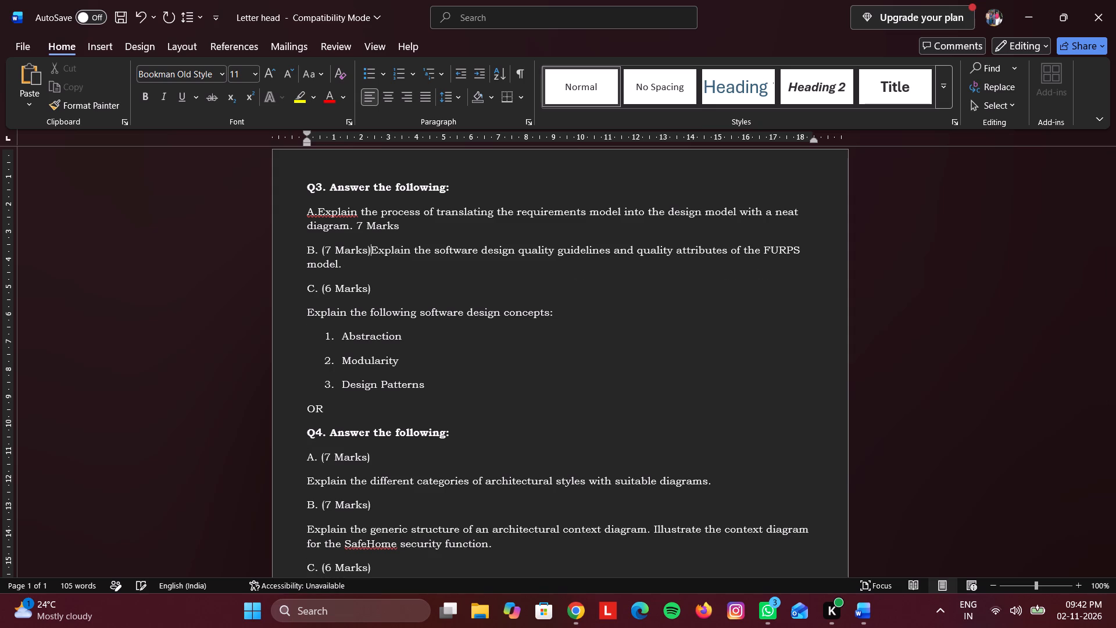
key(BackSpace)
key(BackSpace)
key(BackSpace)
key(BackSpace)
key(BackSpace)
key(BackSpace)
key(BackSpace)
key(BackSpace)
key(BackSpace)
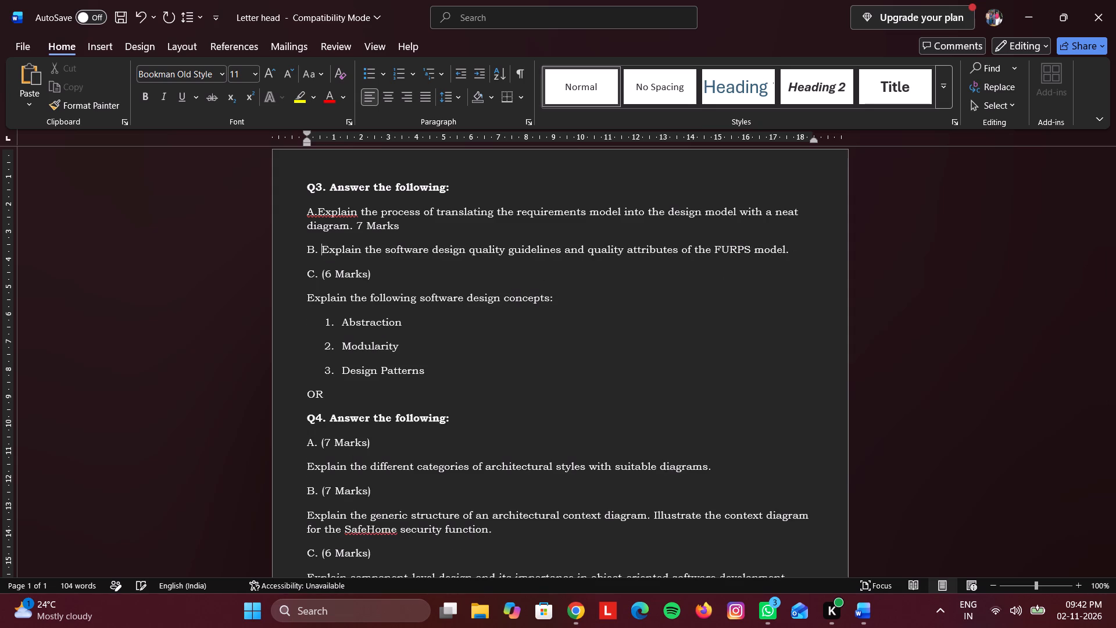
key(BackSpace)
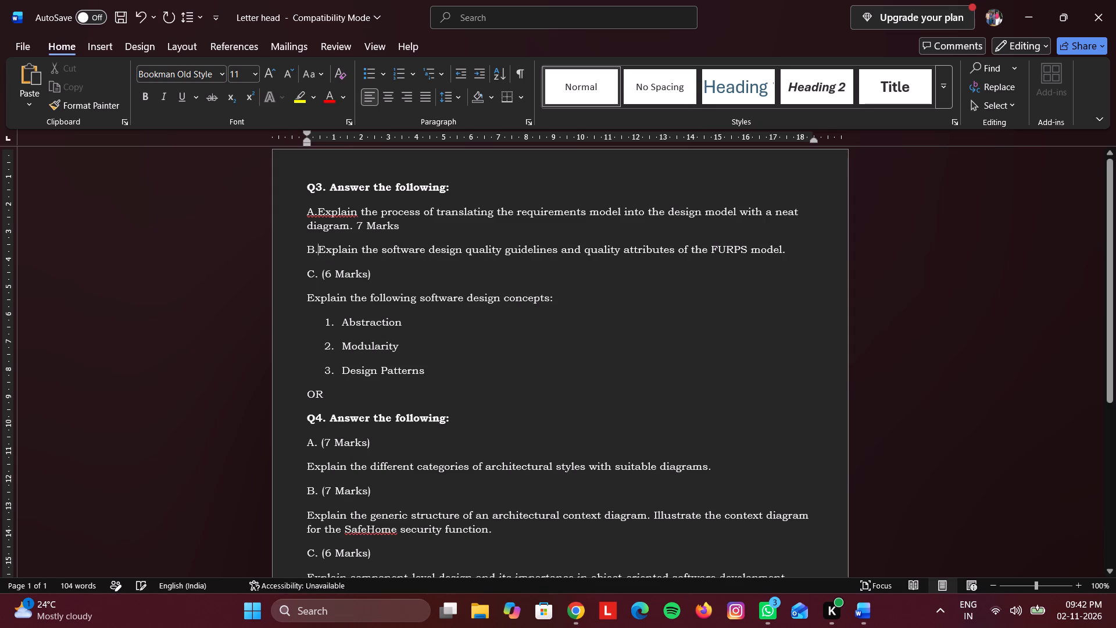
key(space)
Insert a space between Q3's label "A." and its question text.
click(320, 213)
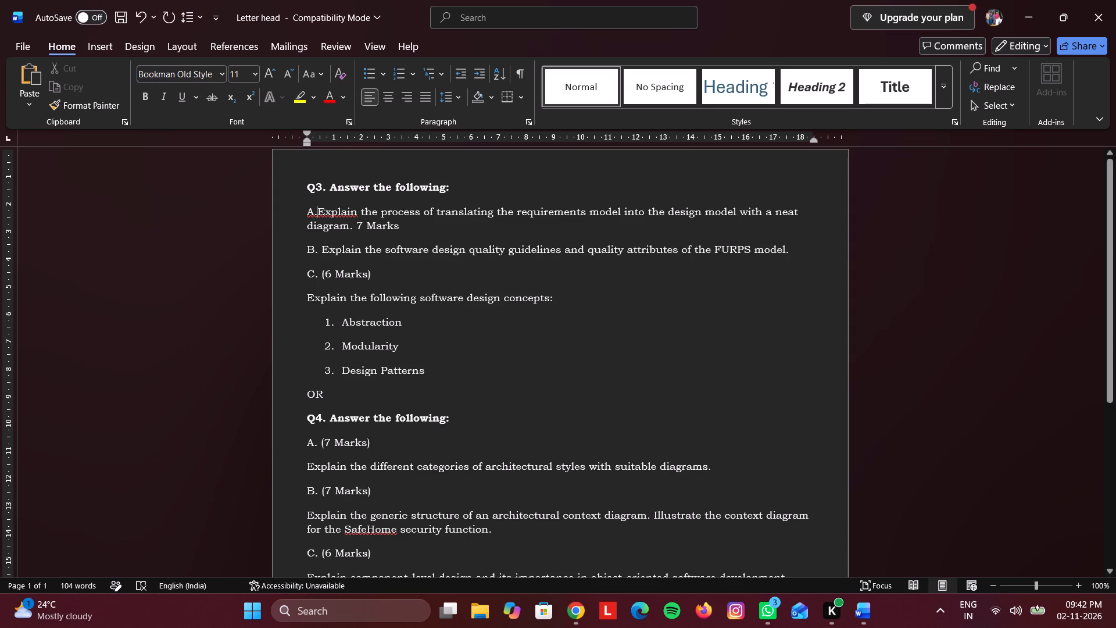
key(space)
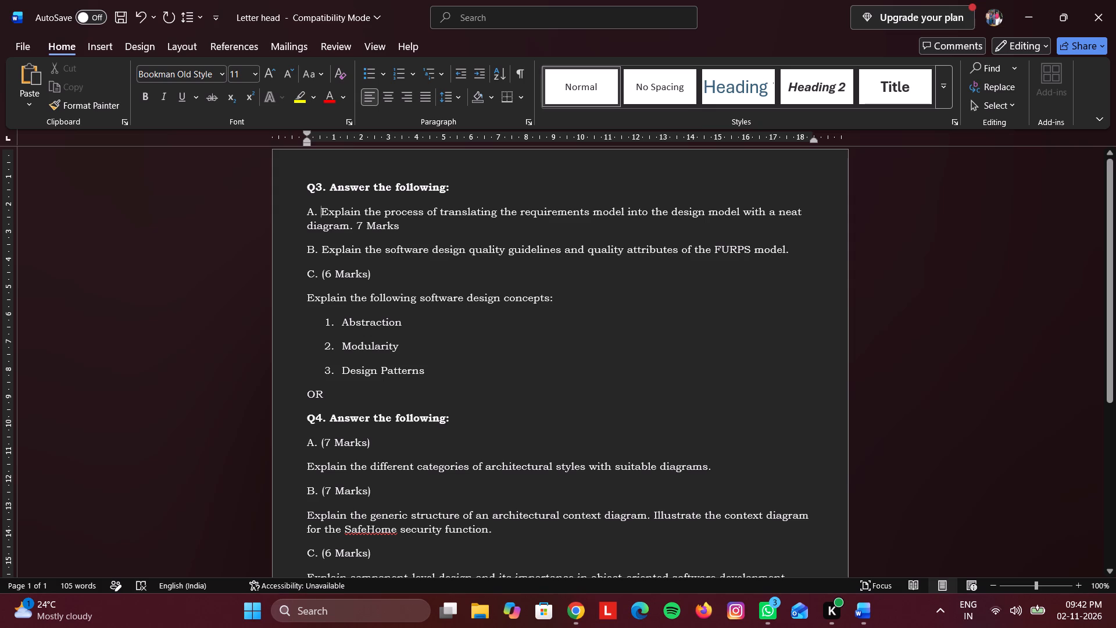
Add "7 Marks" at the end of Q3's question B, after the FURPS model sentence.
click(789, 251)
key(space)
key(ctrl+v)
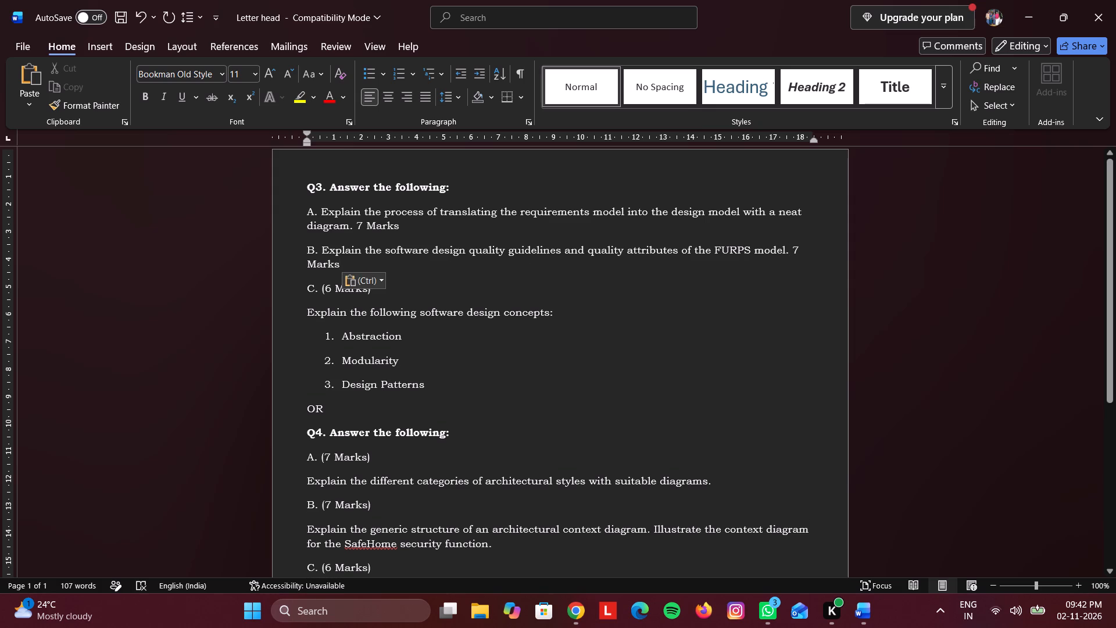
Put Q3's question C on its label line without parentheses, moving "6 Marks" to after "software design concepts:".
drag(327, 289, 359, 285)
key(ctrl+x)
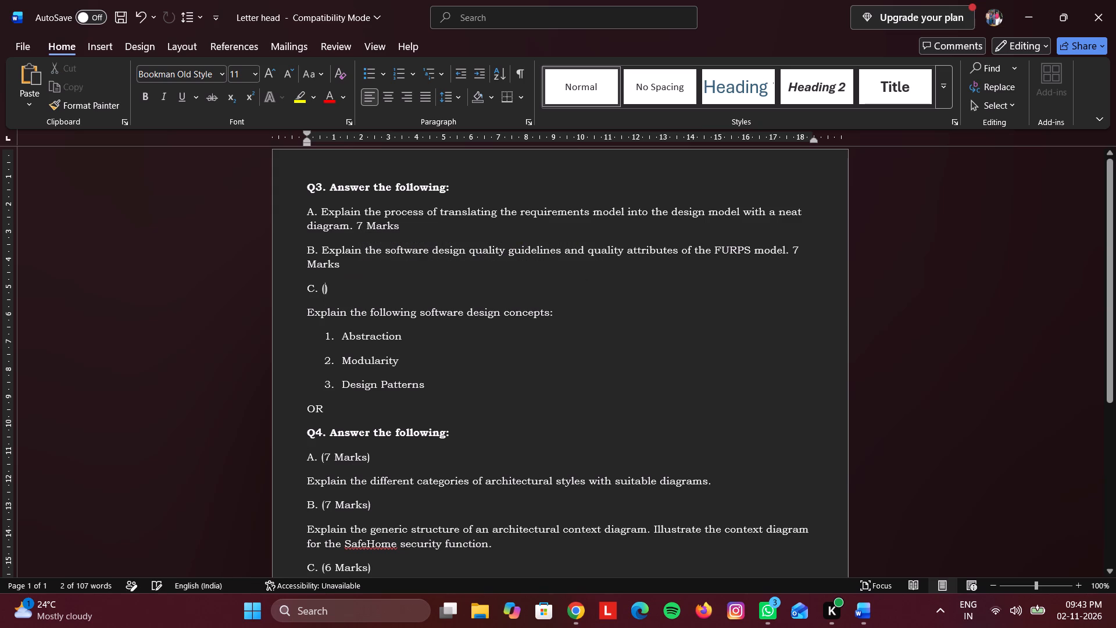
click(308, 310)
key(BackSpace)
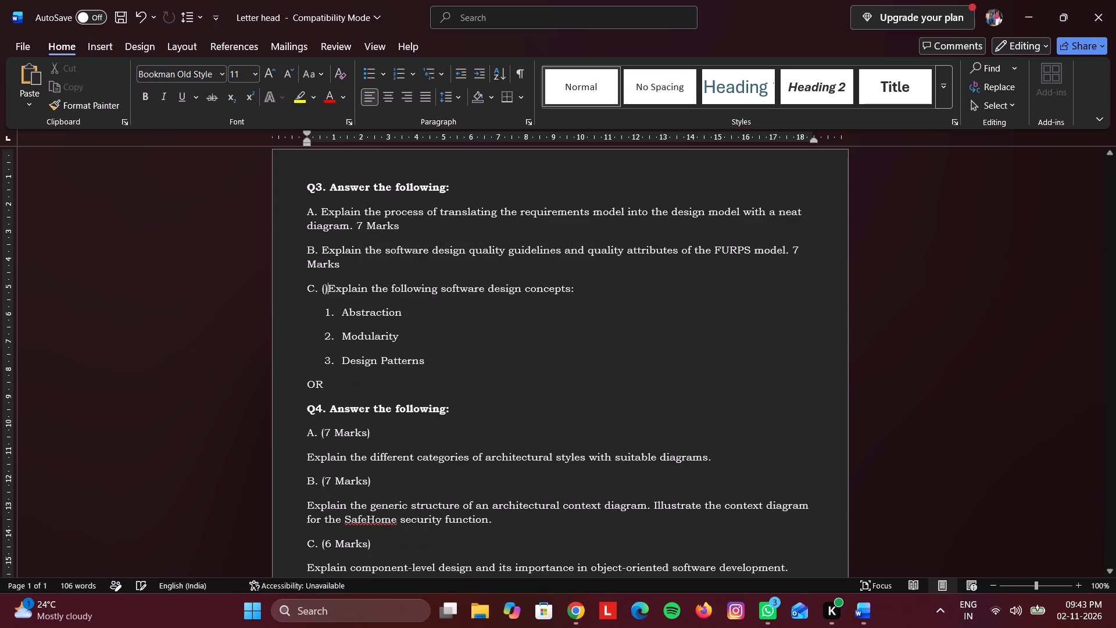
key(BackSpace)
key(BackSpace)
key(BackSpace)
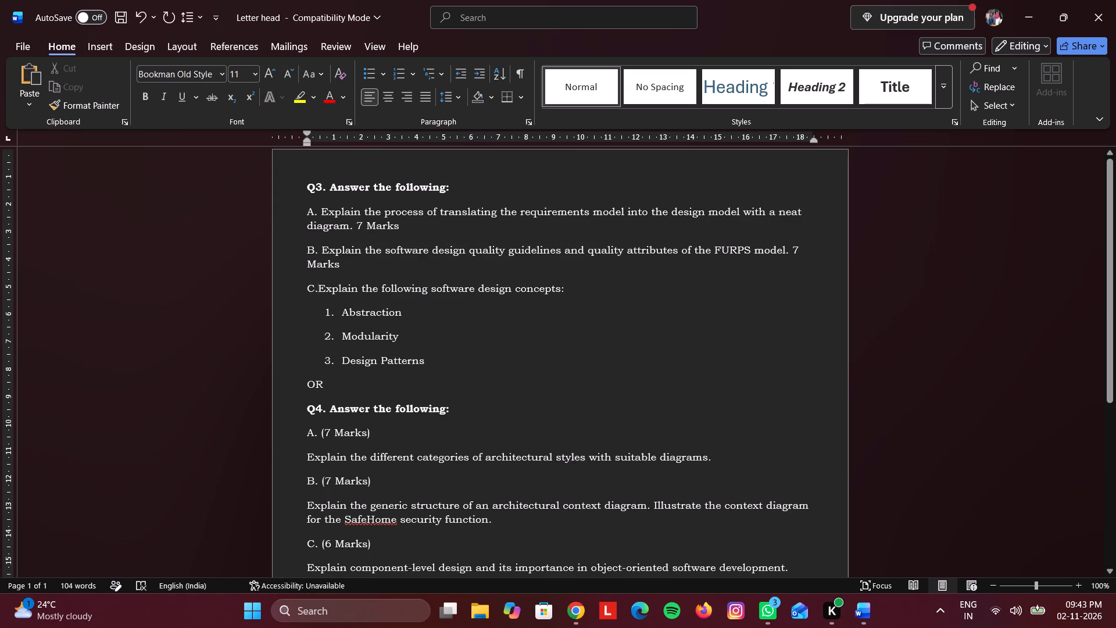
key(space)
click(586, 287)
key(space)
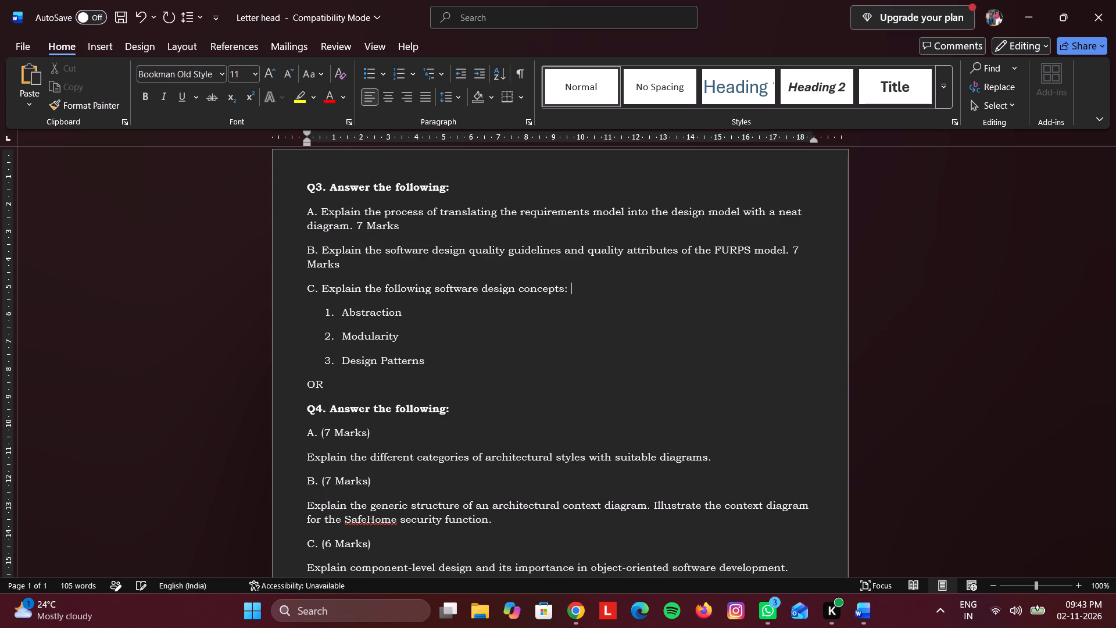
key(ctrl+v)
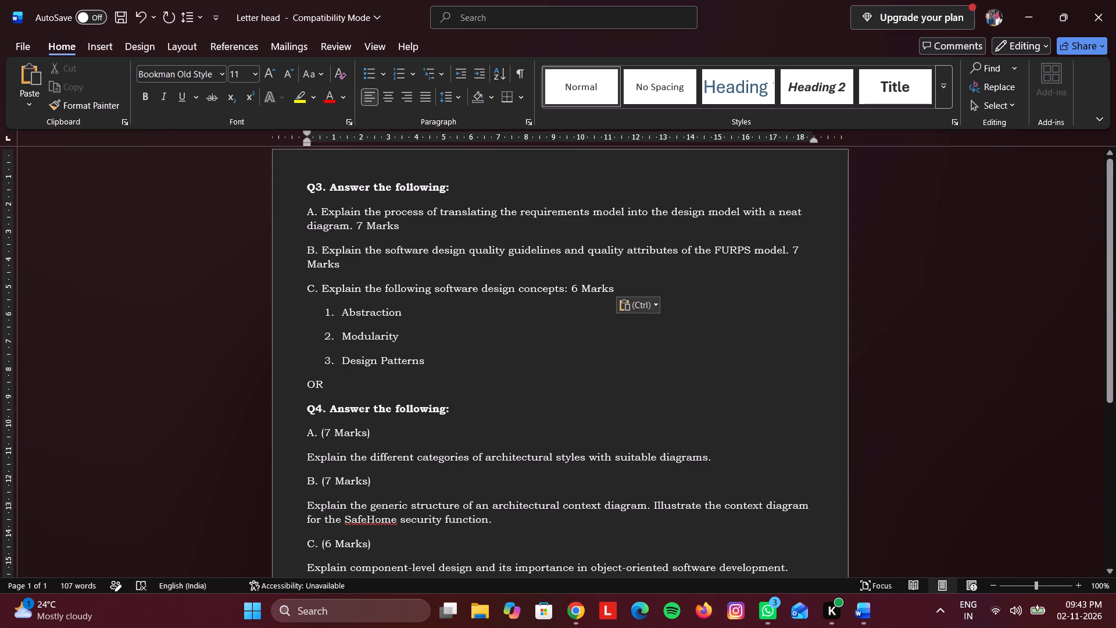
Make the "OR" line between Q3 and Q4 bold.
scroll(499, 342, down, 2)
click(306, 314)
click(324, 313)
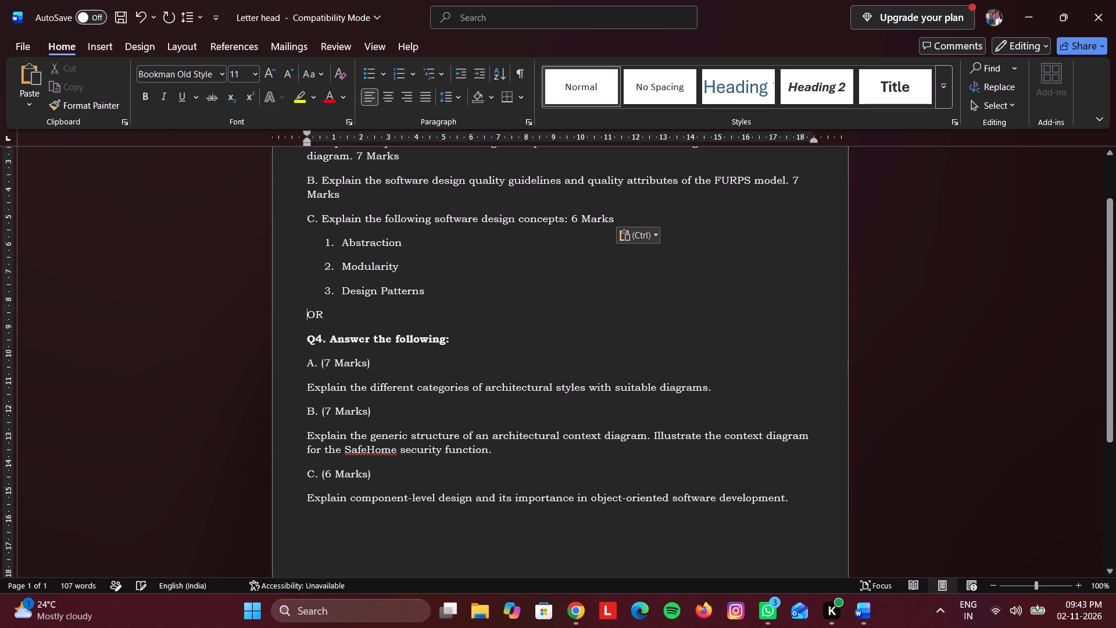
click(328, 313)
drag(328, 313, 294, 317)
click(312, 294)
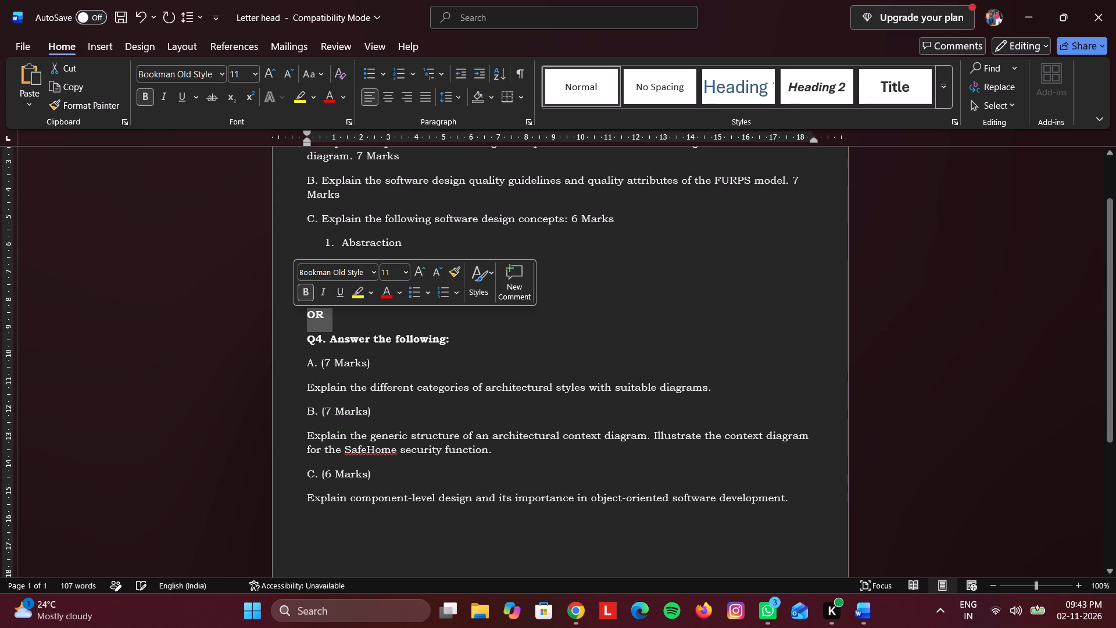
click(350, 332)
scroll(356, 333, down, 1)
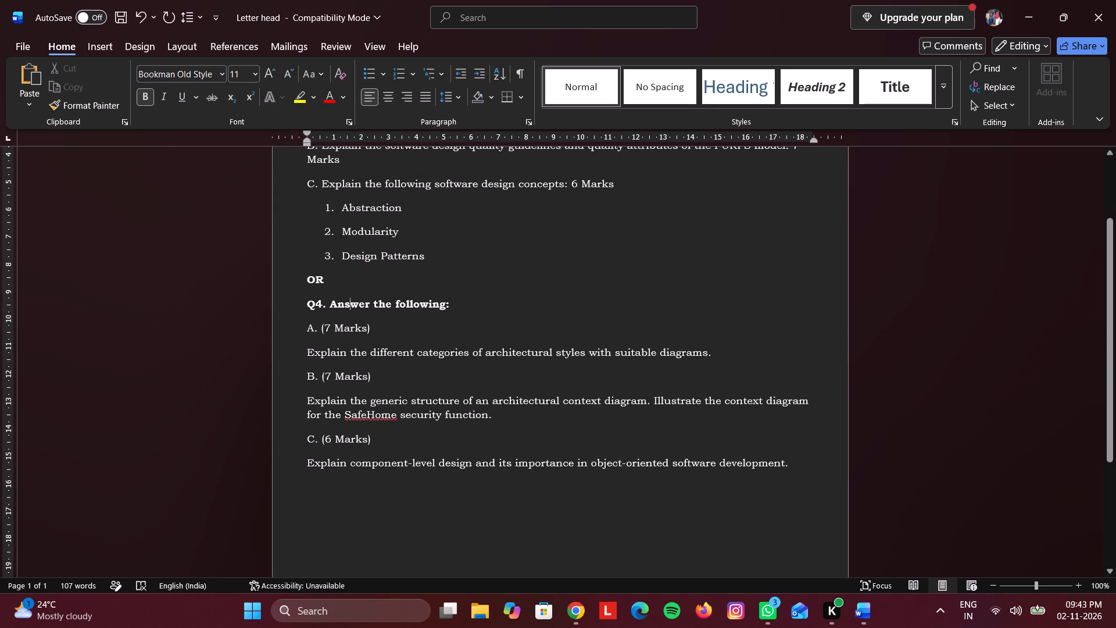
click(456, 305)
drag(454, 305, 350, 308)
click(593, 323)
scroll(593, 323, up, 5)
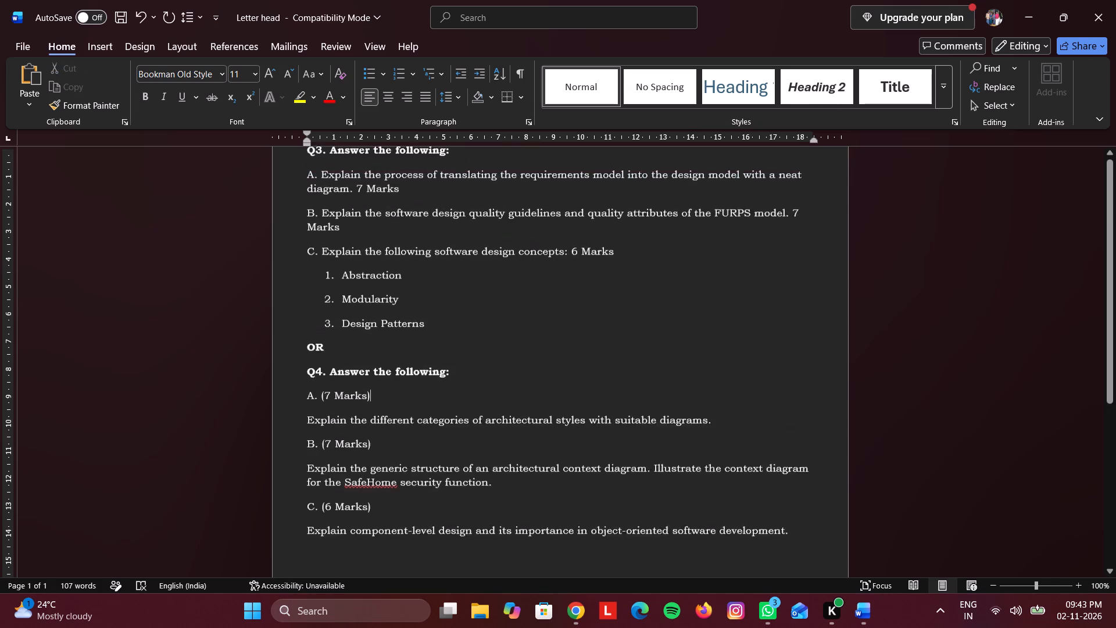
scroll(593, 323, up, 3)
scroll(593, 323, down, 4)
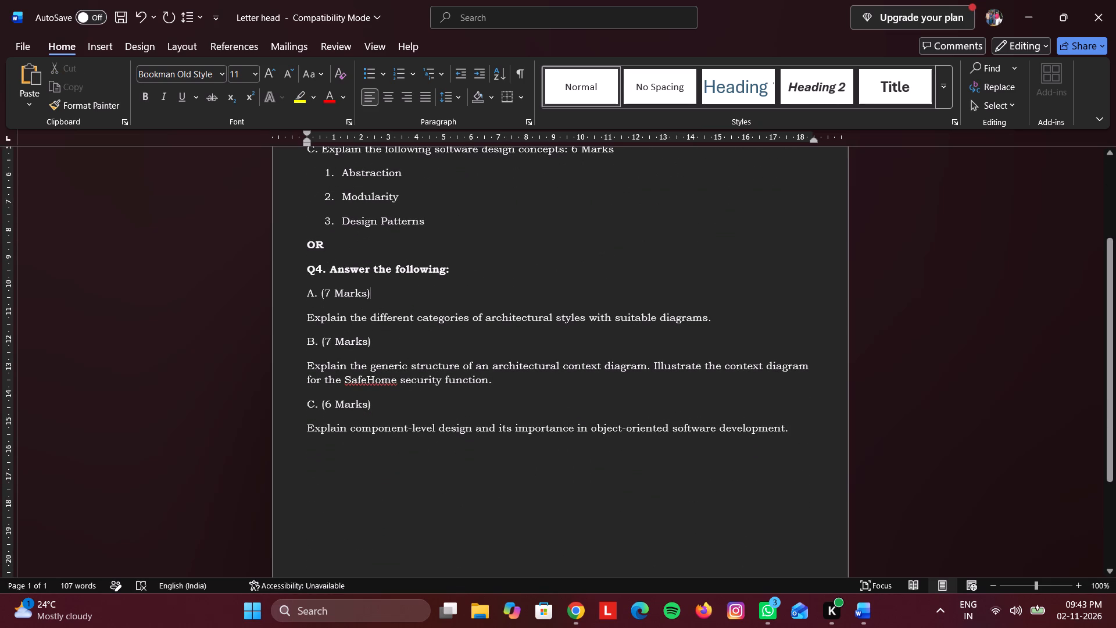
Delete "(6 Marks)" beside Q4's label C and join the component-level design question after "C." with one space.
drag(378, 408, 380, 401)
drag(345, 401, 321, 404)
key(Delete)
key(Right)
key(BackSpace)
click(305, 427)
key(BackSpace)
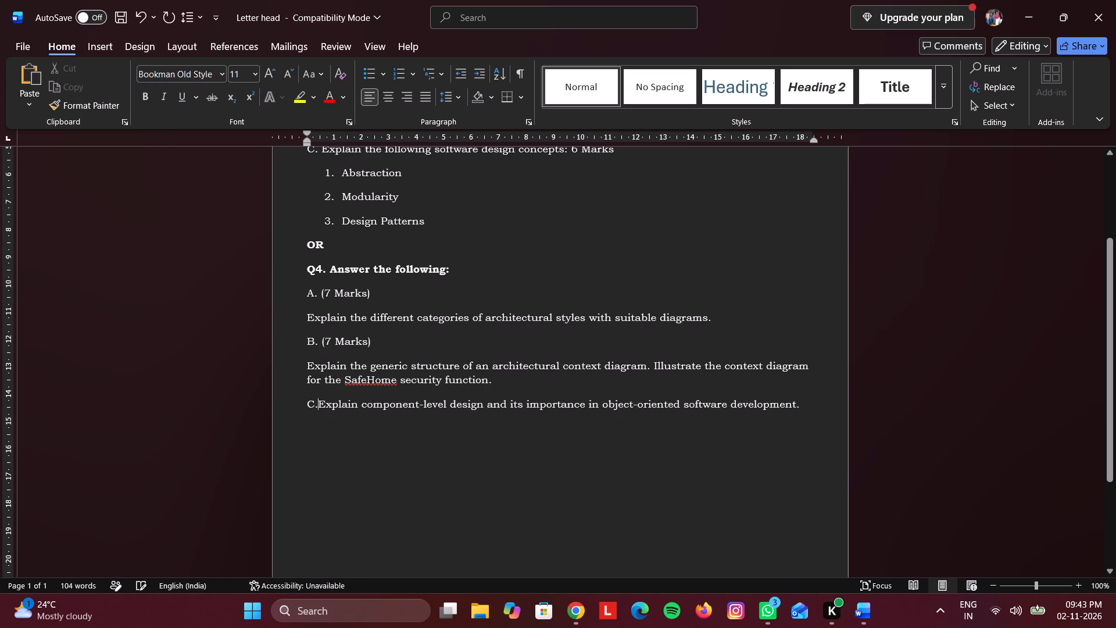
key(space)
Add "6 Marks" at the end of Q4's question C, after the component-level design sentence.
click(813, 404)
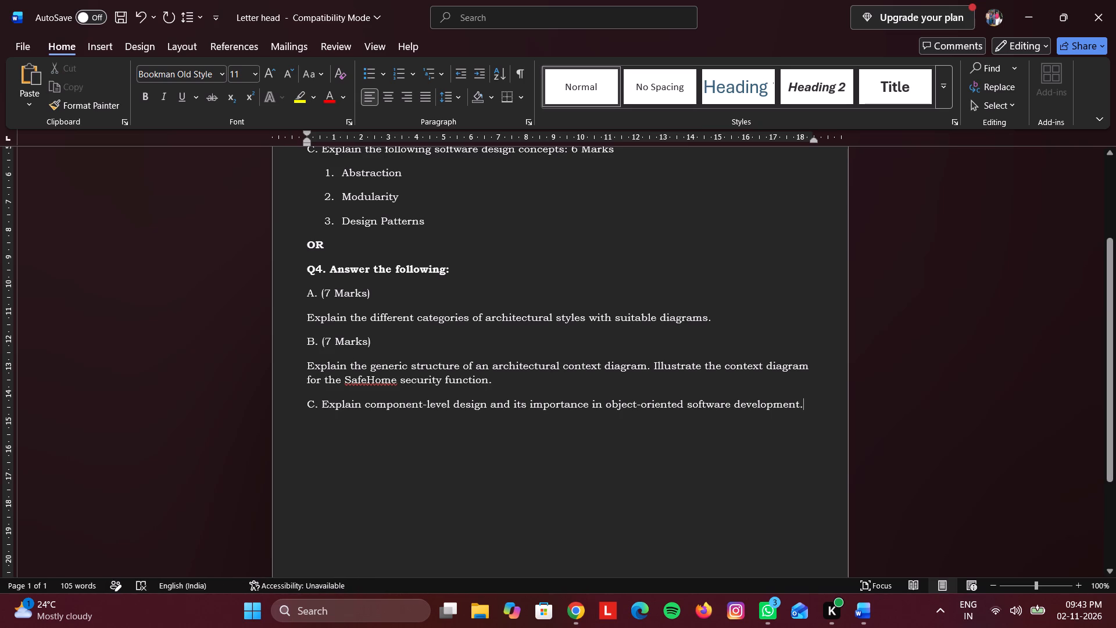
key(ctrl+v)
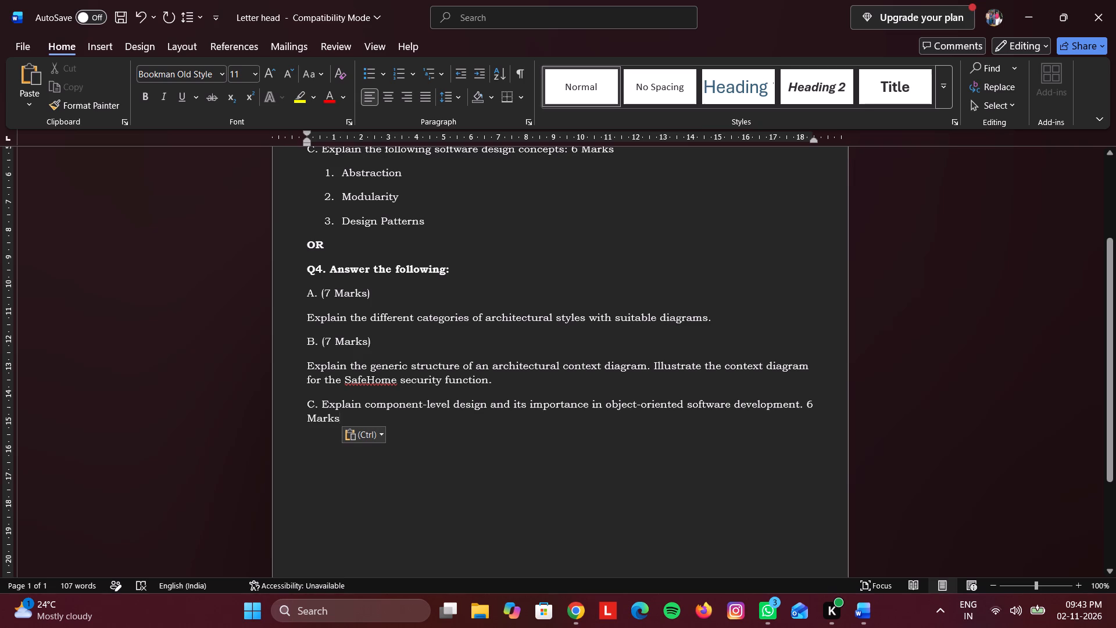
Put Q4's question B on its label line without parentheses, moving "7 Marks" to after "SafeHome security function.".
drag(327, 341, 360, 342)
click(360, 342)
key(ctrl+x)
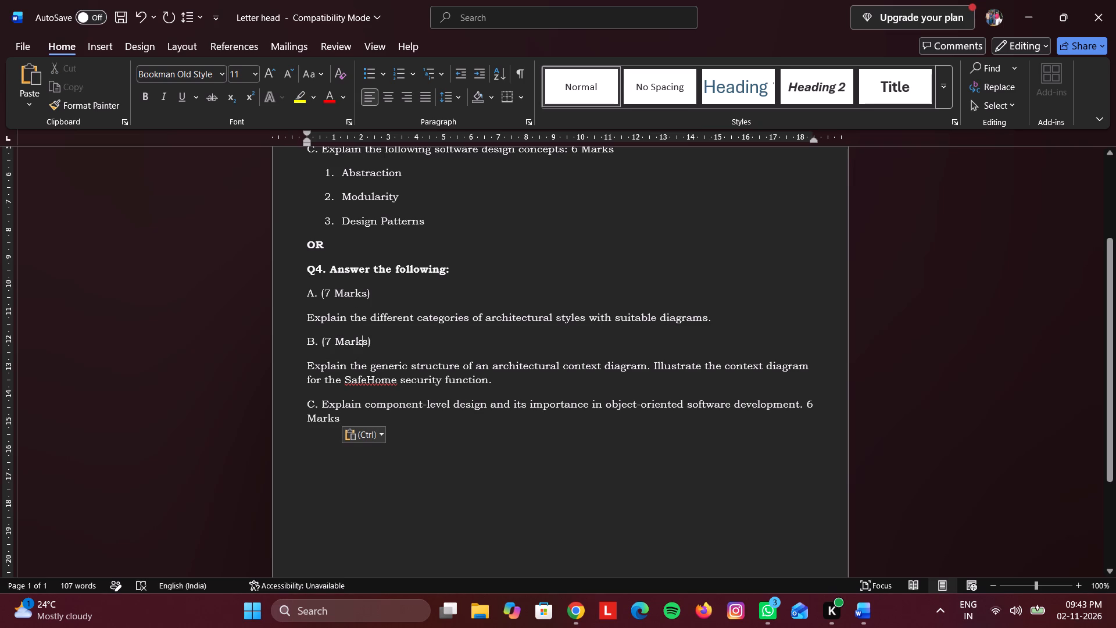
click(325, 340)
drag(327, 339, 362, 339)
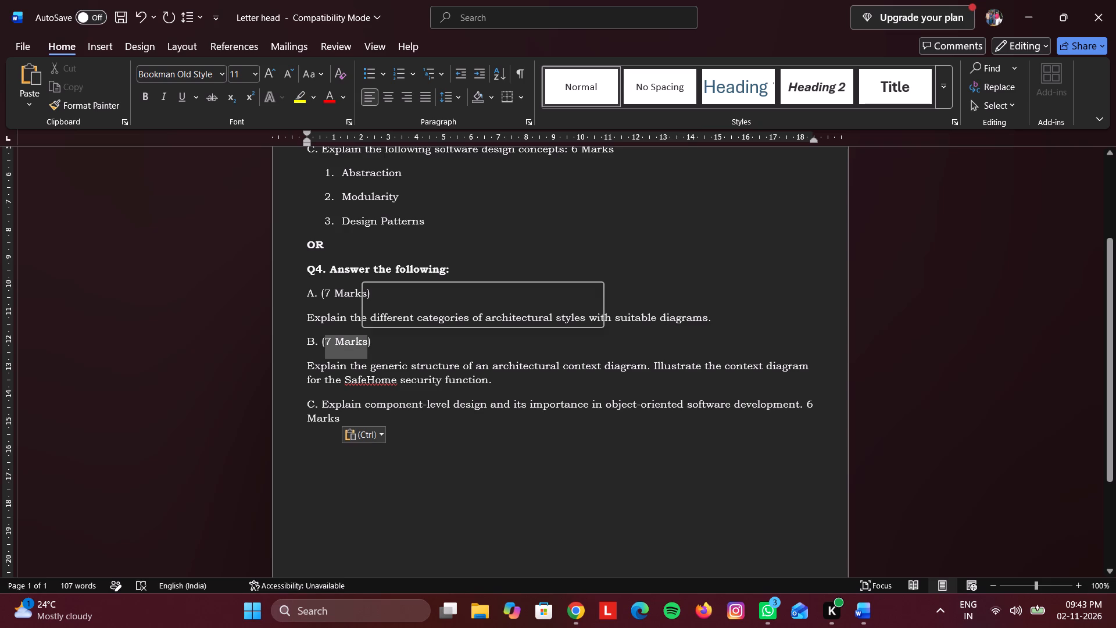
key(ctrl+x)
click(310, 363)
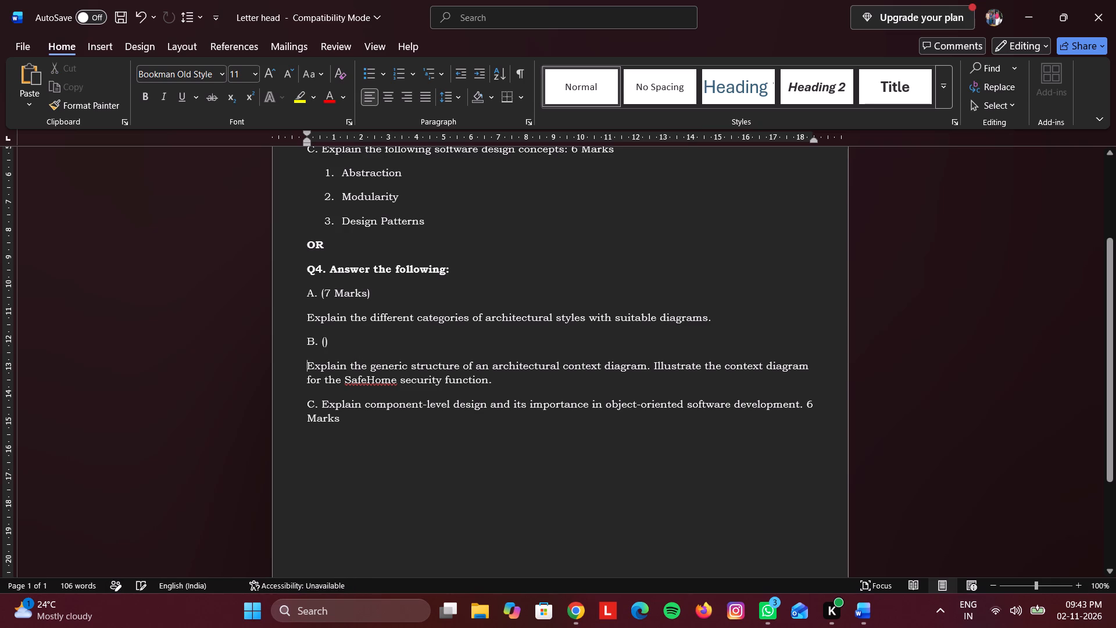
key(BackSpace)
key(BackSpace)
key(BackSpace)
key(BackSpace)
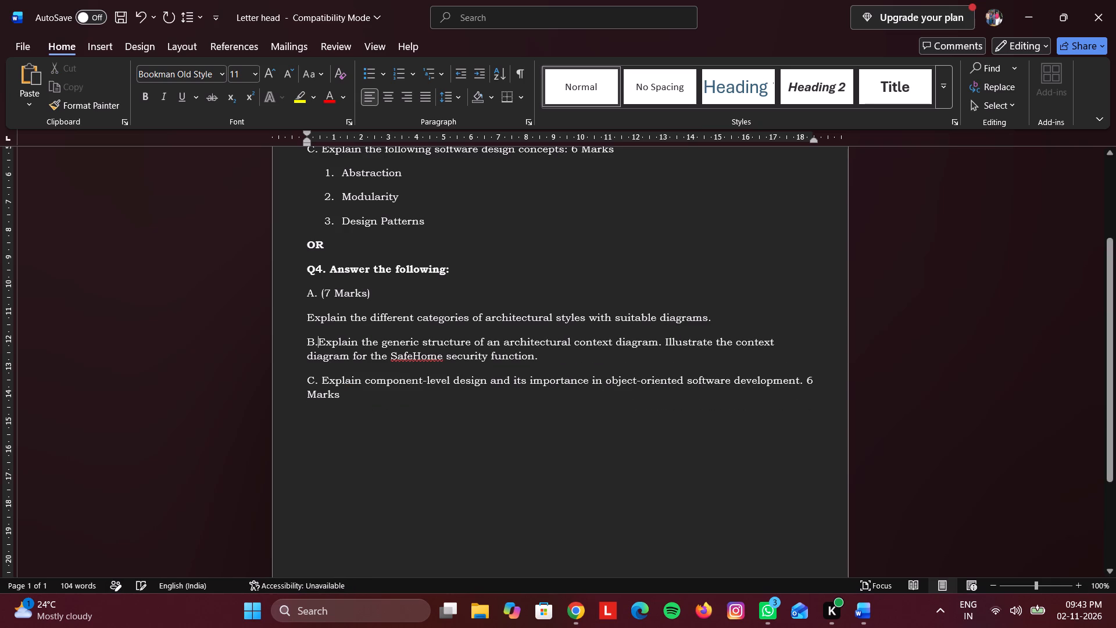
key(space)
click(546, 358)
key(space)
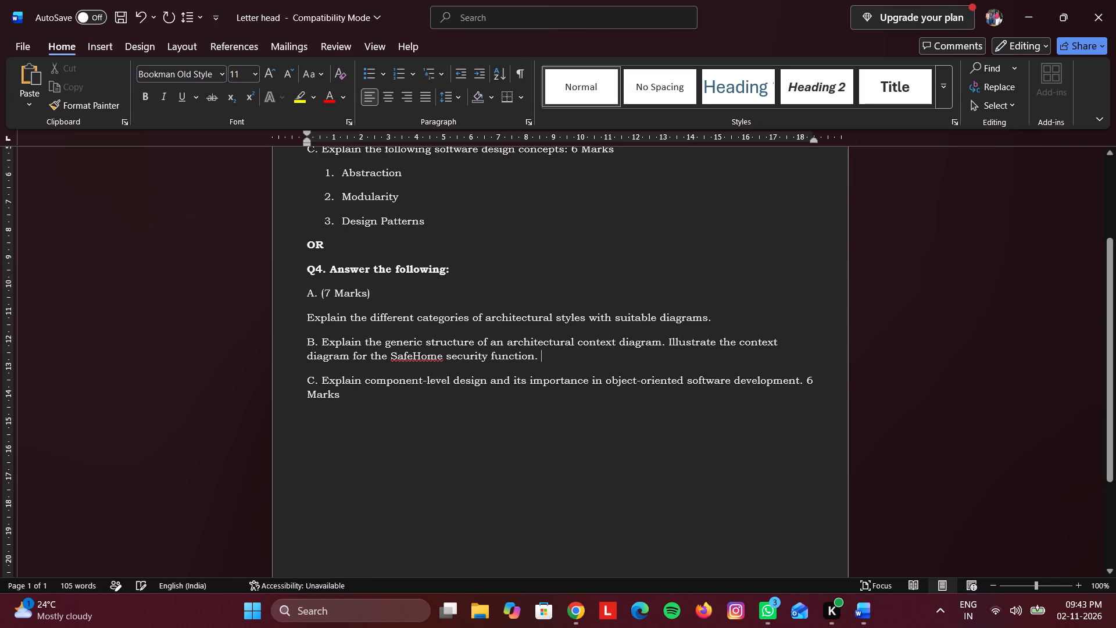
key(ctrl+v)
Put Q4's question A on its label line without parentheses and add "7 Marks" after "suitable diagrams.".
scroll(523, 324, up, 1)
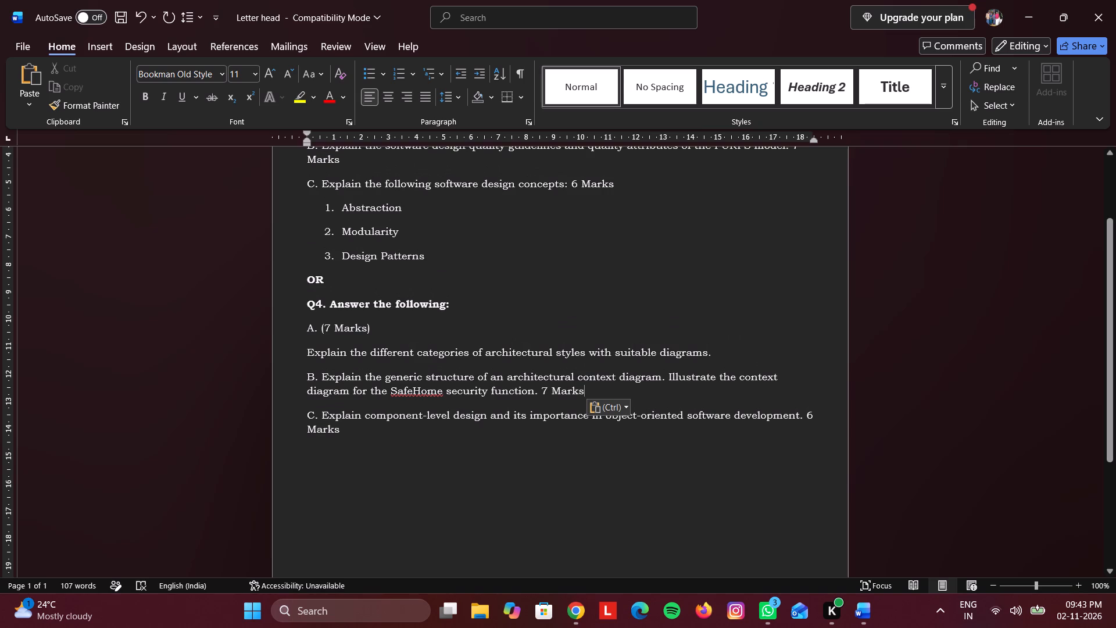
click(304, 356)
key(BackSpace)
key(BackSpace)
key(BackSpace)
key(BackSpace)
key(BackSpace)
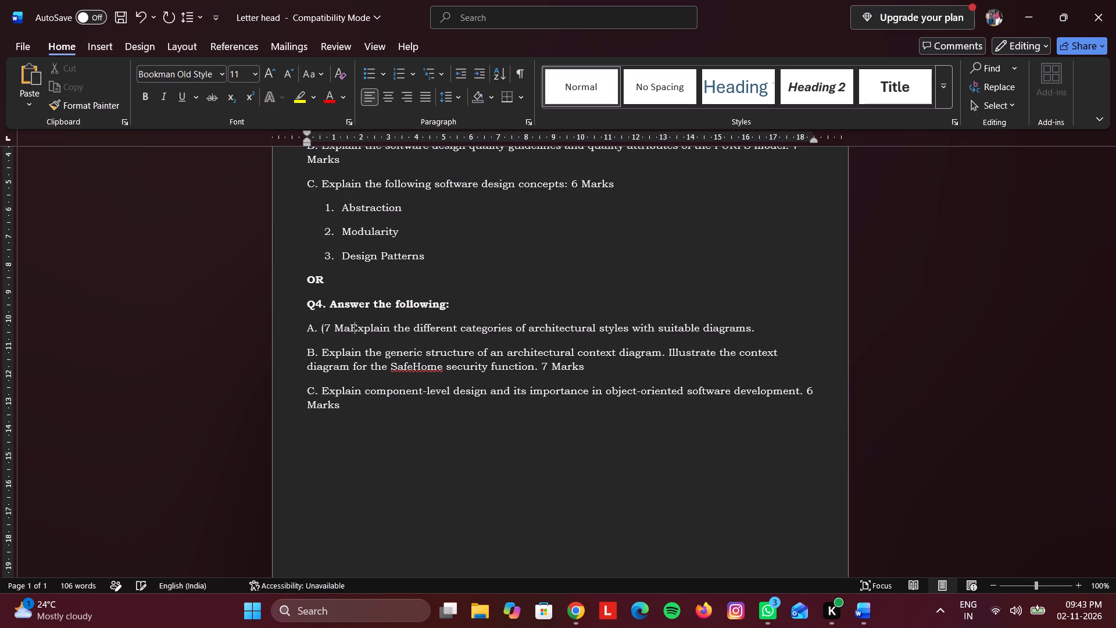
key(BackSpace)
key(BackSpace)
key(BackSpace)
key(BackSpace)
key(BackSpace)
click(757, 323)
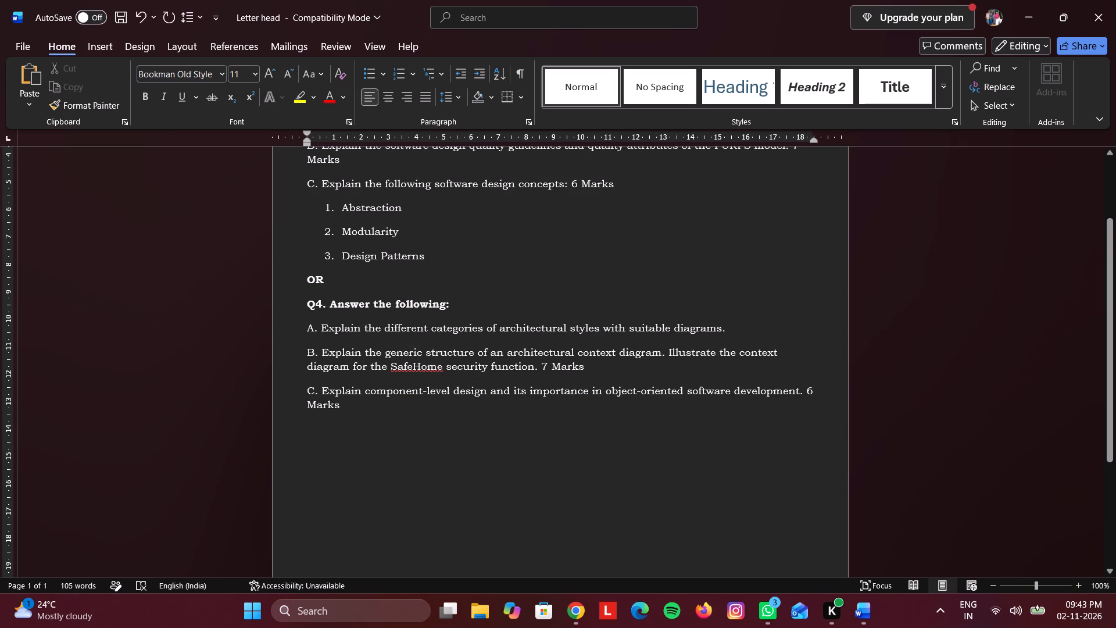
key(space)
key(ctrl+v)
Review the formatting of the Q3 and Q4 questions, their labels and their marks.
scroll(645, 344, up, 2)
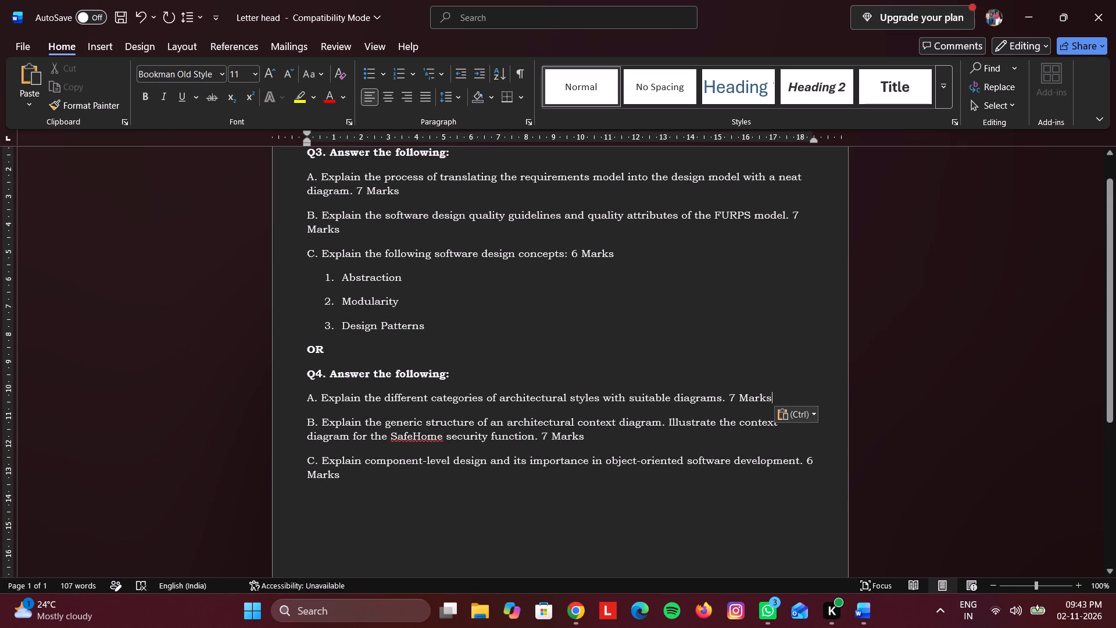
scroll(375, 352, up, 2)
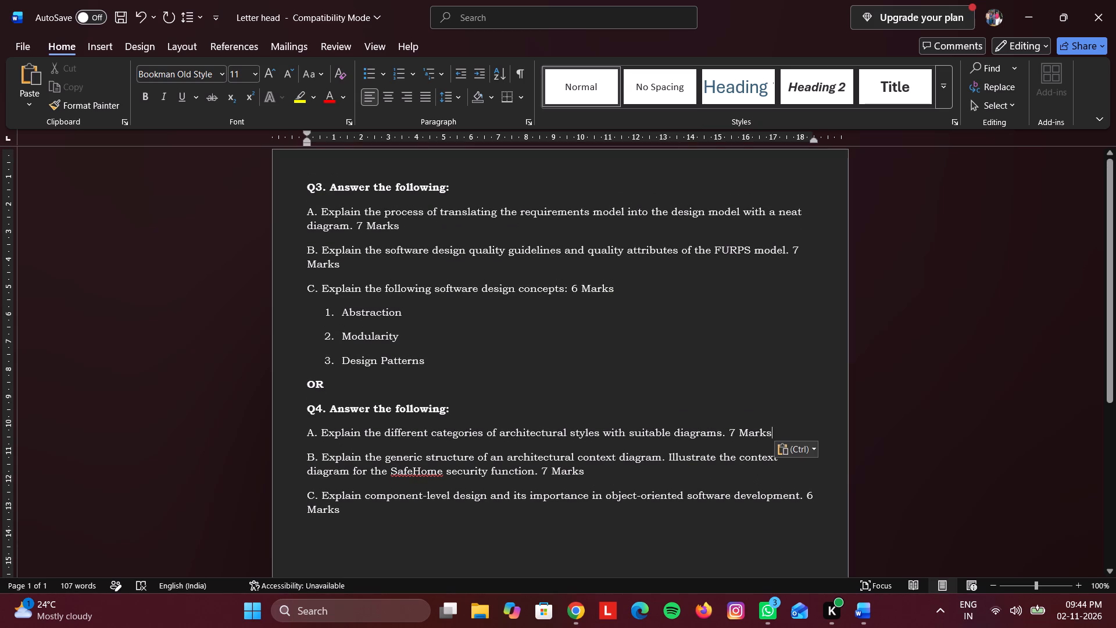
scroll(396, 441, down, 6)
scroll(402, 460, up, 9)
scroll(413, 450, down, 5)
key(alt+Tab)
key(alt+Tab)
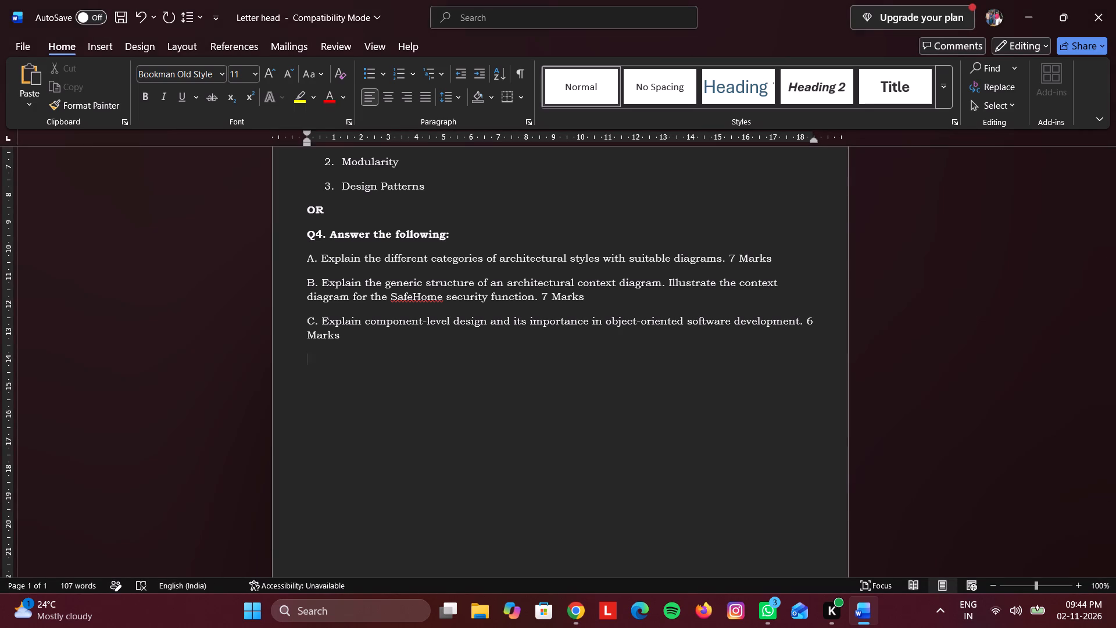
key(ctrl+v)
Delete "(7 Marks)" beside Q5's label A, join the strategic approach question after "A.", and add a space after "software.".
scroll(441, 350, up, 5)
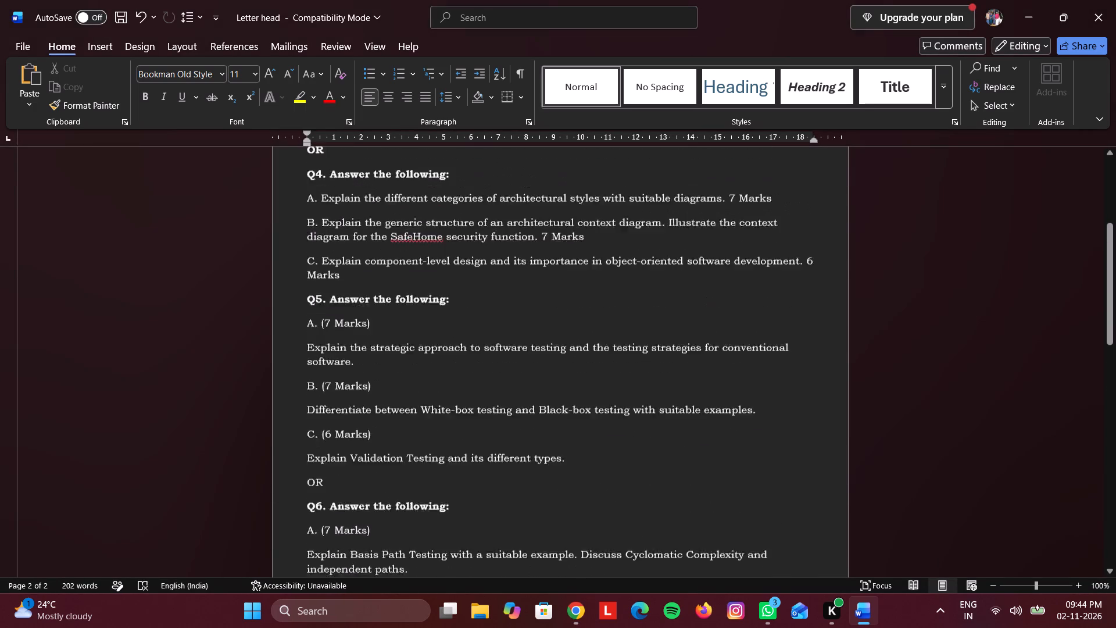
scroll(448, 364, up, 1)
scroll(374, 329, down, 1)
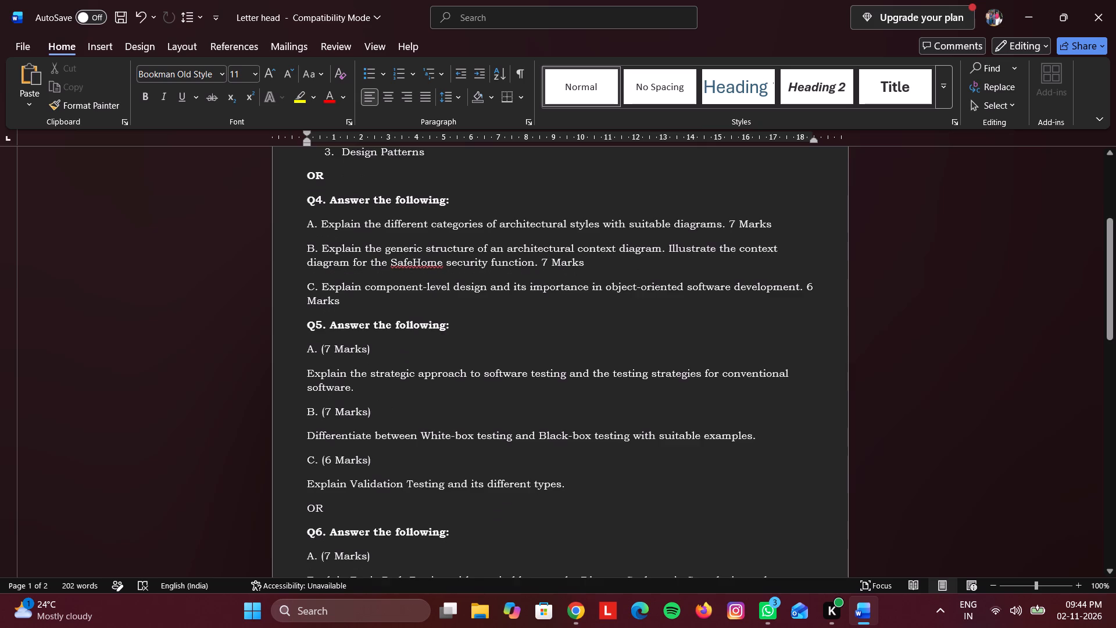
scroll(374, 329, down, 2)
click(307, 304)
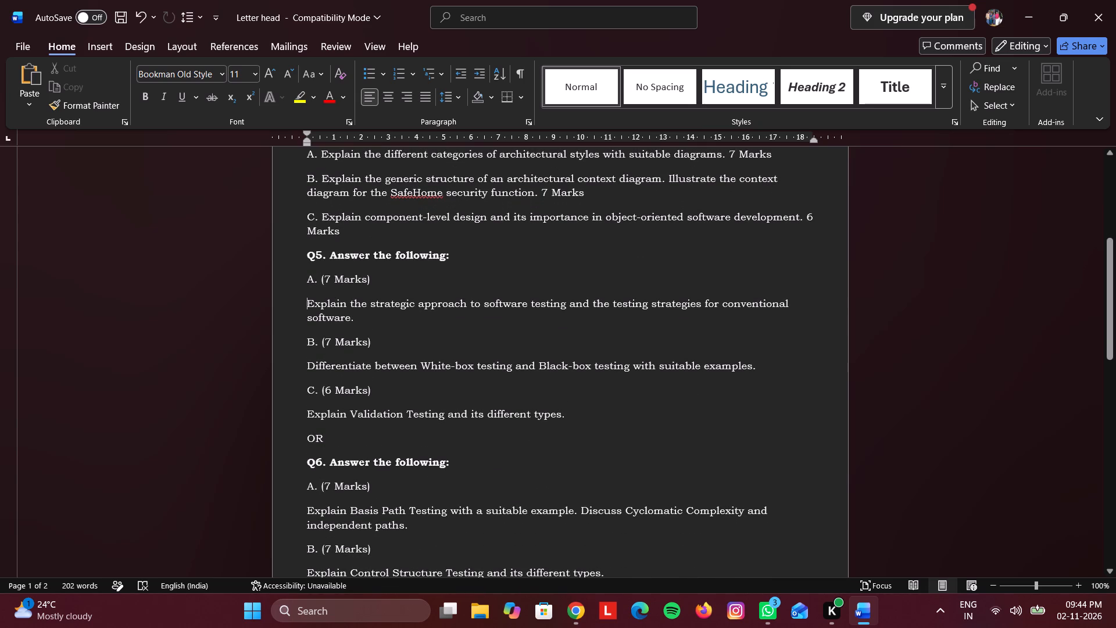
key(BackSpace)
key(BackSpace)
key(BackSpace)
key(BackSpace)
key(BackSpace)
key(BackSpace)
key(BackSpace)
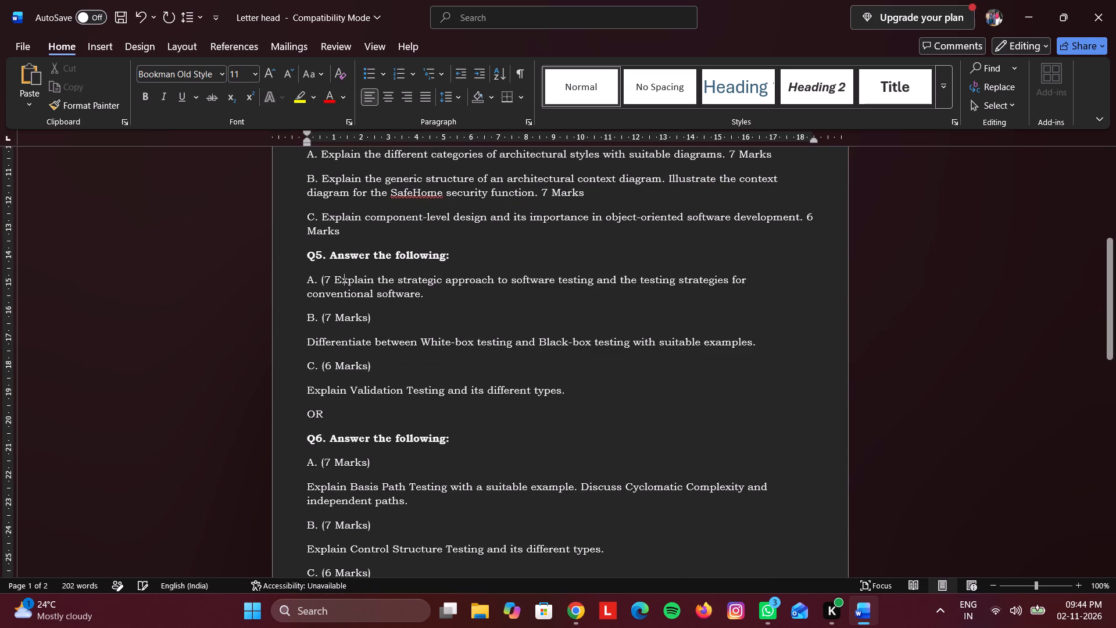
key(BackSpace)
key(BackSpace)
key(BackSpace)
click(363, 298)
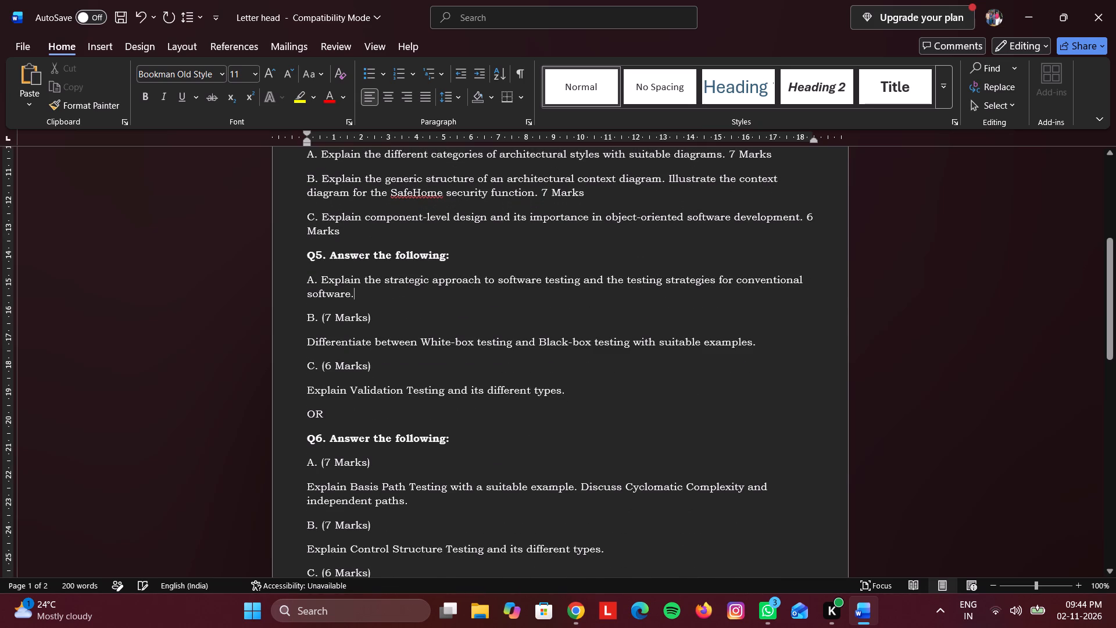
key(space)
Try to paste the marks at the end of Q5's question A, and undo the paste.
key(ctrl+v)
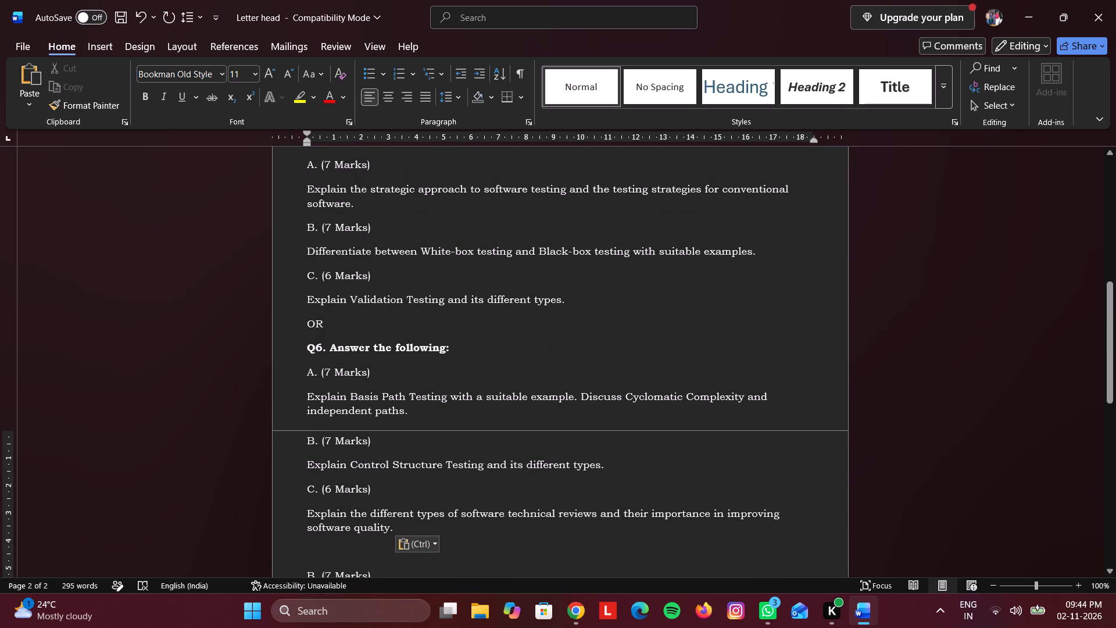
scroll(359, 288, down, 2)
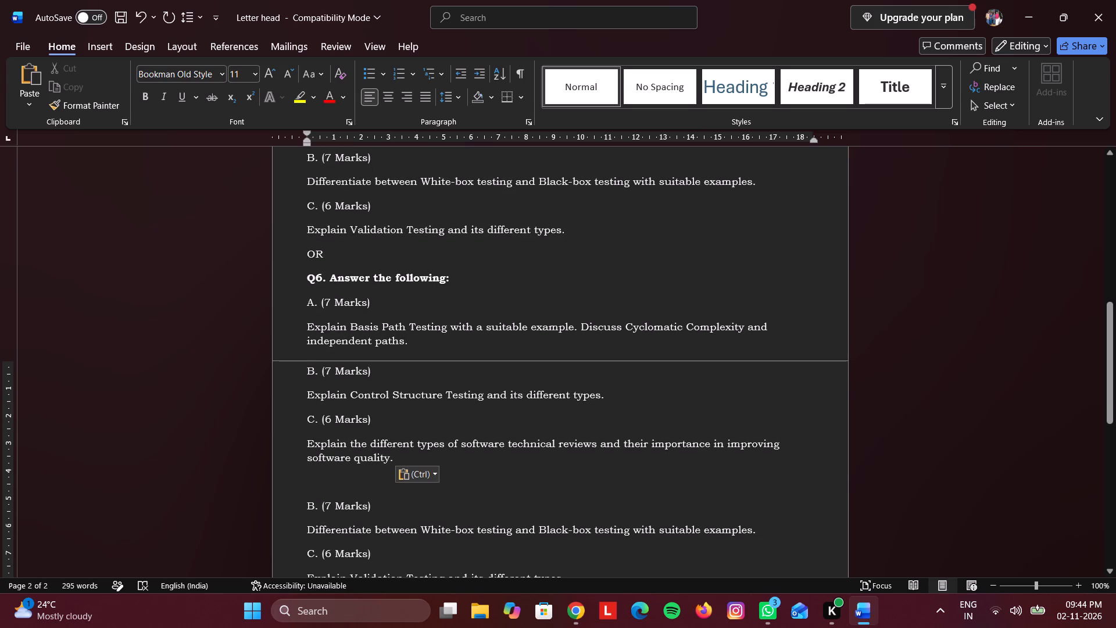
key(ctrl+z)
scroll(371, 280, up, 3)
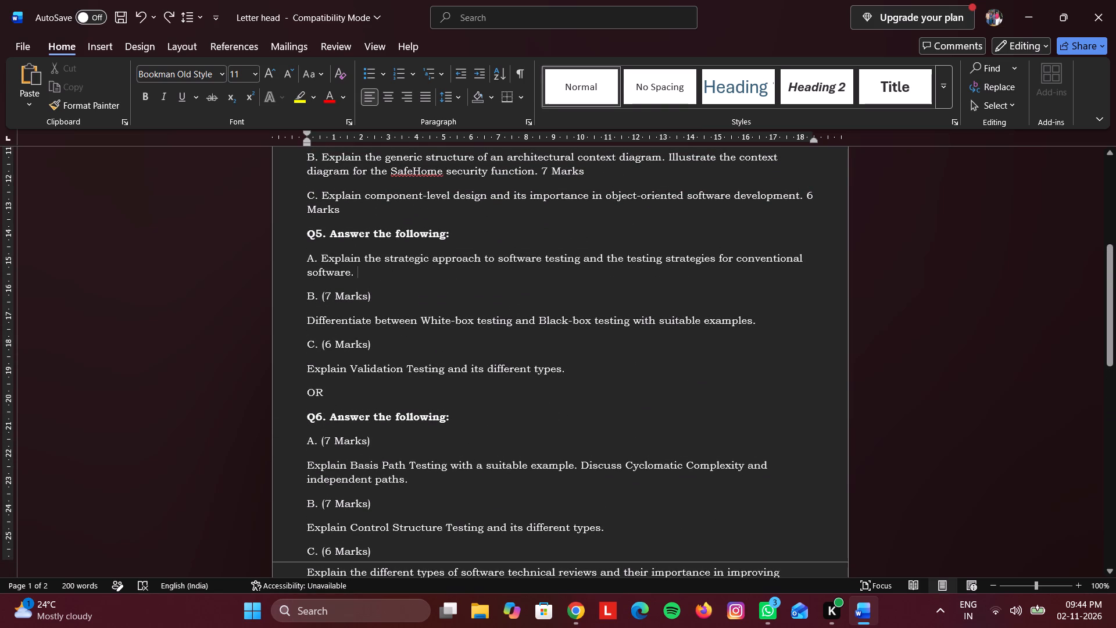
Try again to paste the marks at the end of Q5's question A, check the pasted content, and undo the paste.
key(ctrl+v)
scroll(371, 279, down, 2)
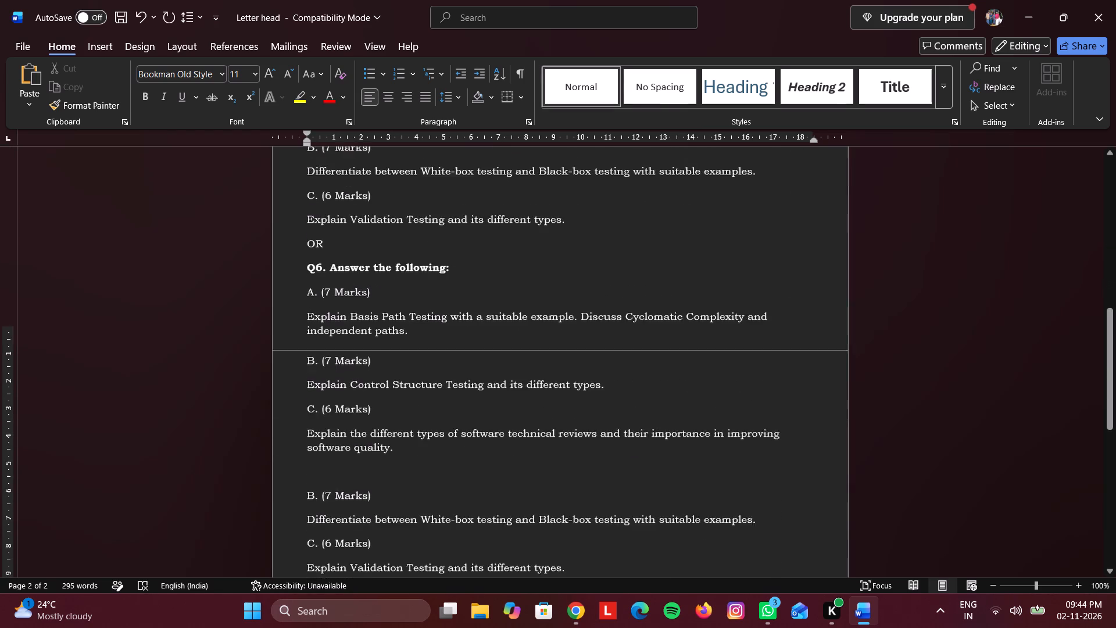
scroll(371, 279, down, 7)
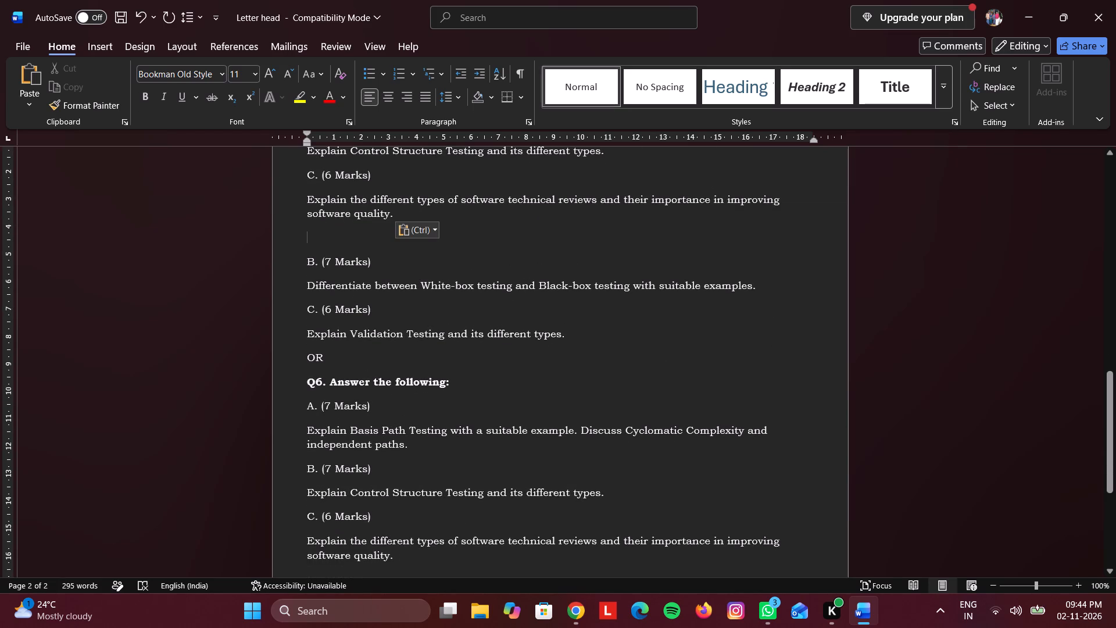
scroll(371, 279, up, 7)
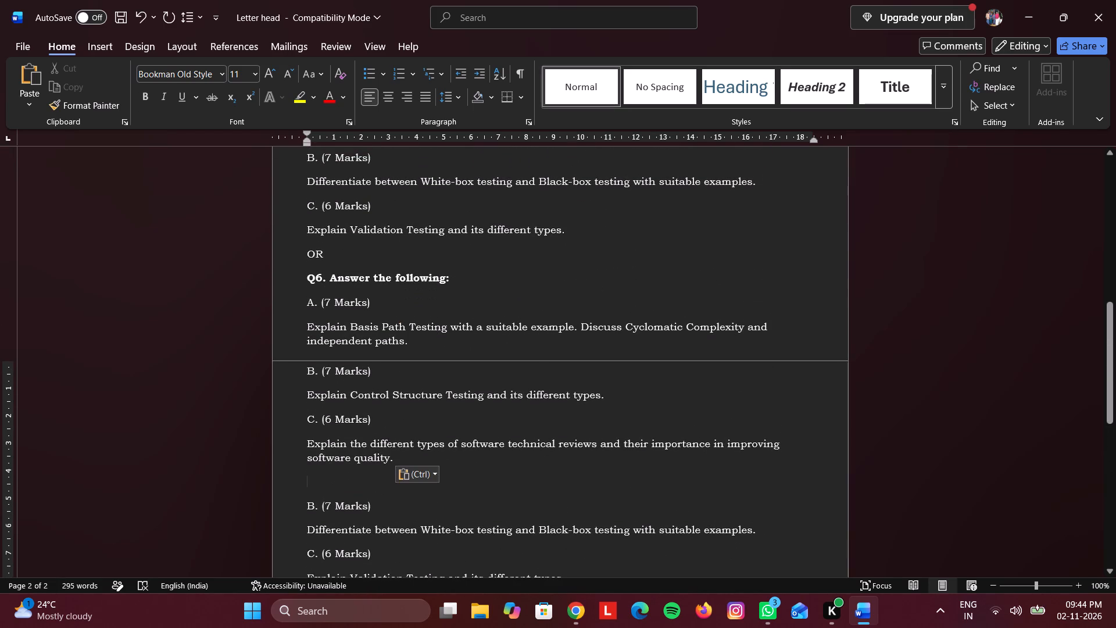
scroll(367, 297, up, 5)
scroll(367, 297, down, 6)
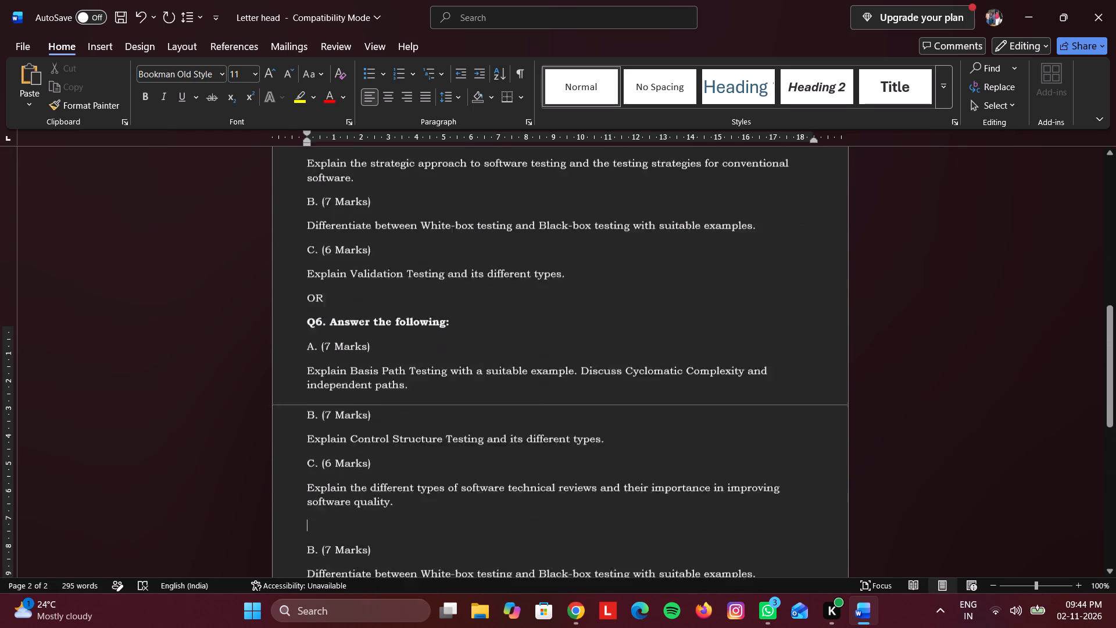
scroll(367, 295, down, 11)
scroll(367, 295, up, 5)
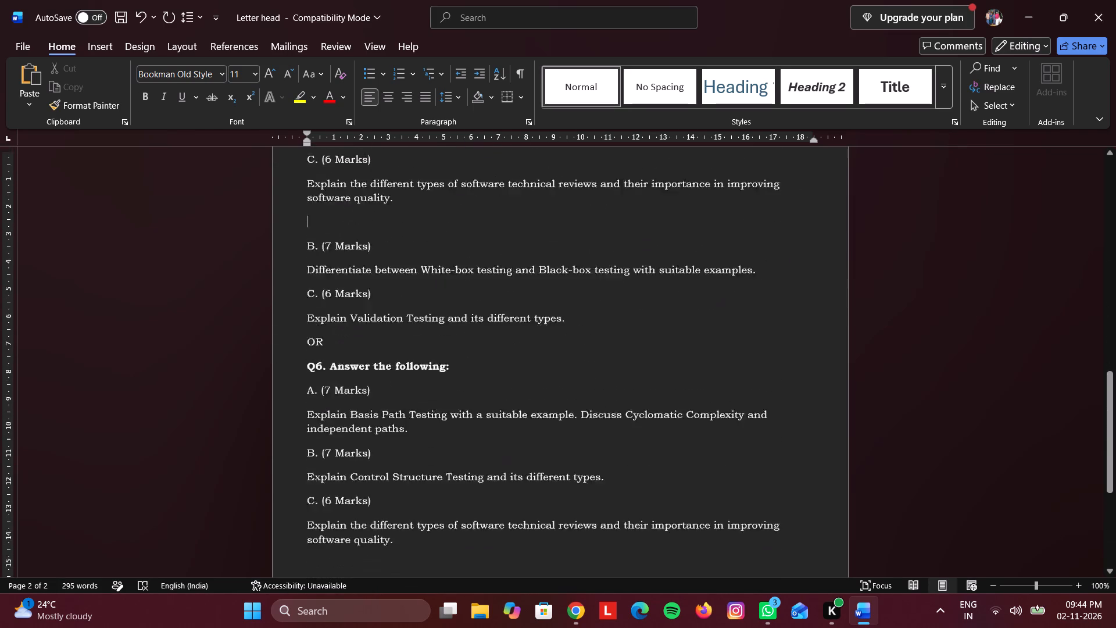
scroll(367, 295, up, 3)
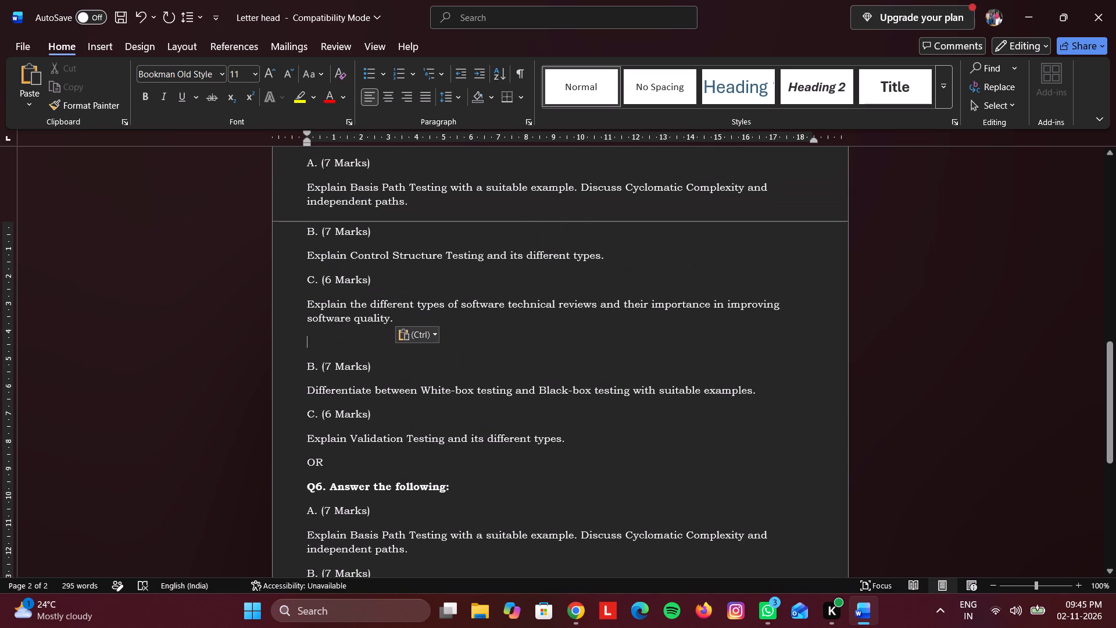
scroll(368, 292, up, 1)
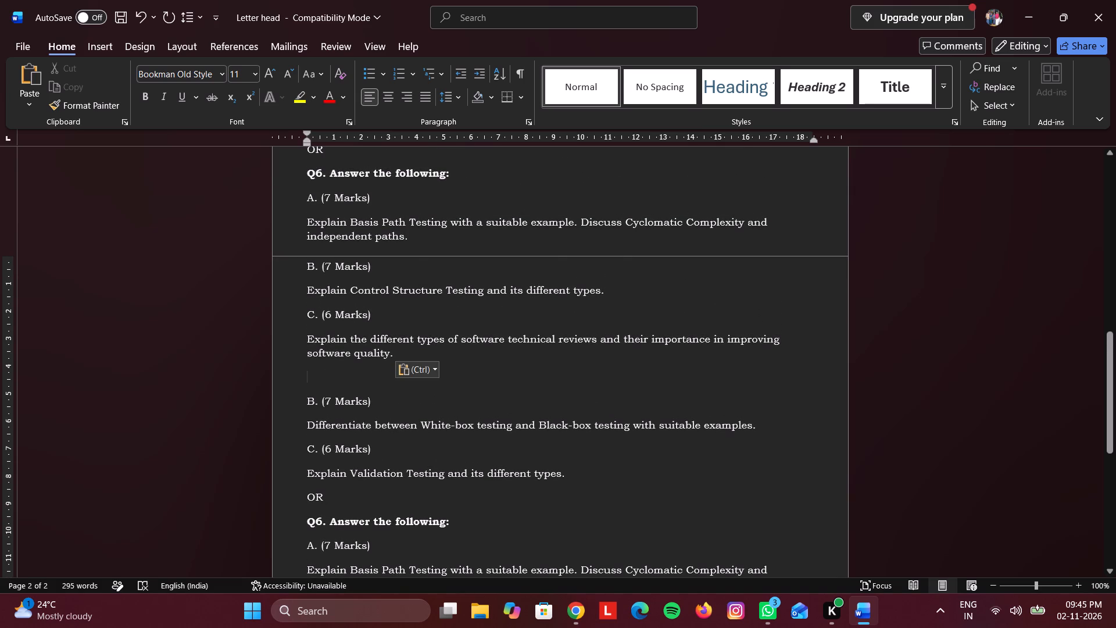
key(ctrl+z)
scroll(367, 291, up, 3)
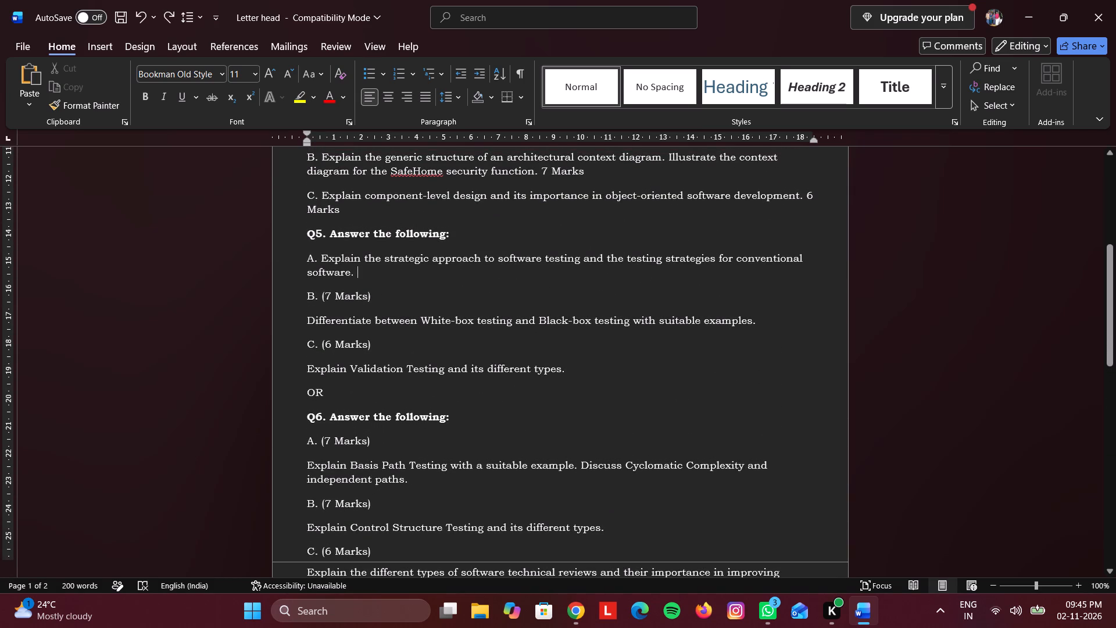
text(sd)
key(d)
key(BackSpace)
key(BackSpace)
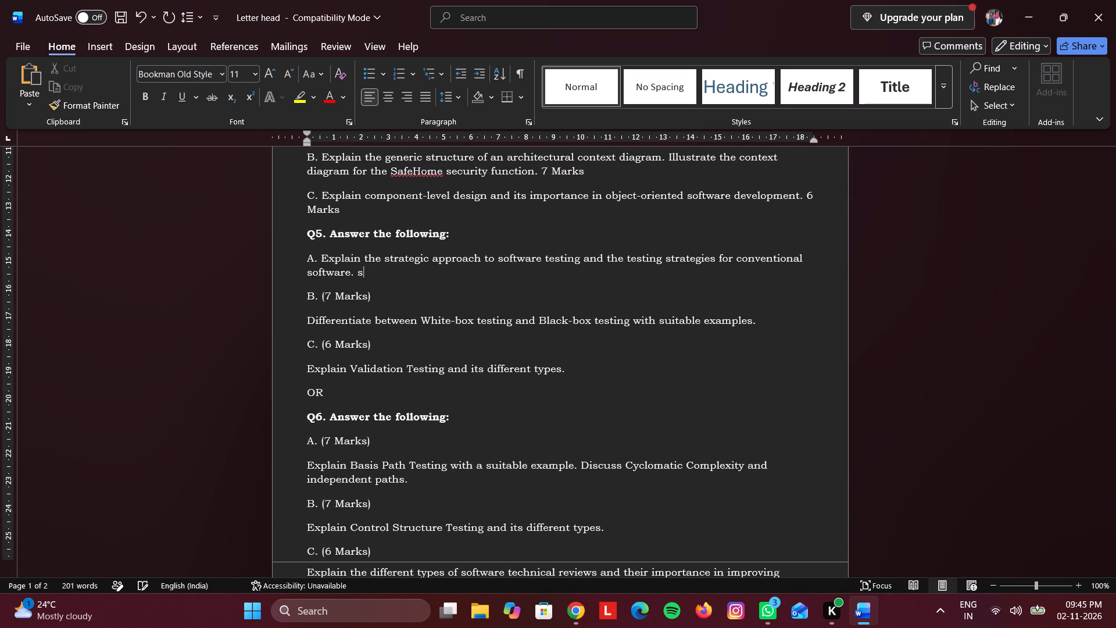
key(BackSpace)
Delete "(7 Marks)" beside Q5's label B and join the White-box and Black-box testing question after "B.".
click(307, 316)
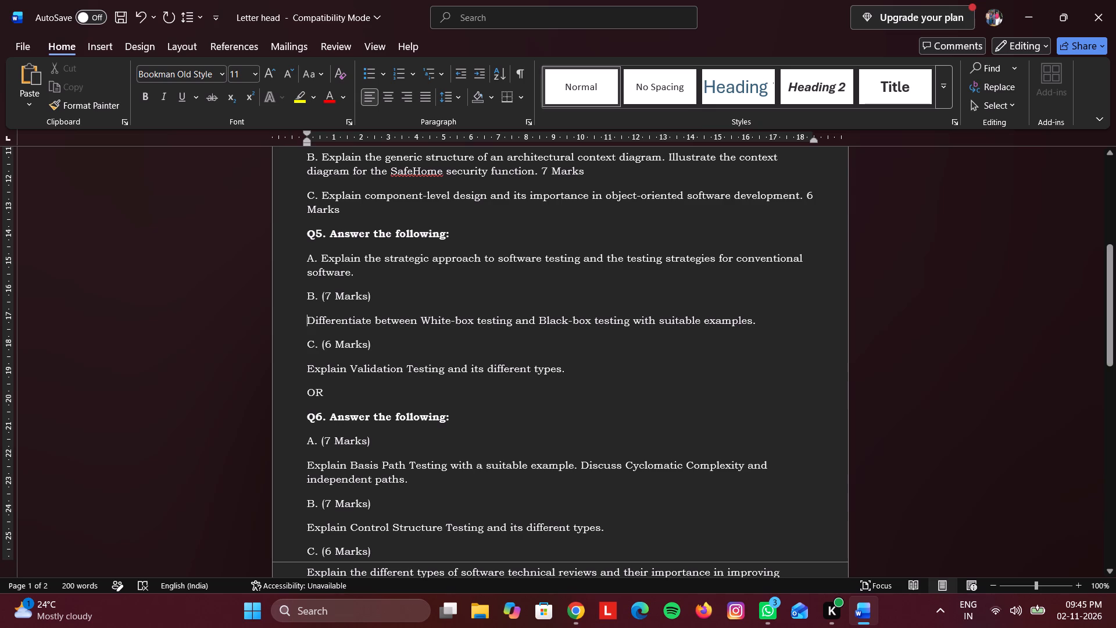
key(BackSpace)
key(BackSpace)
key(BackSpace)
key(BackSpace)
key(BackSpace)
key(BackSpace)
key(BackSpace)
key(BackSpace)
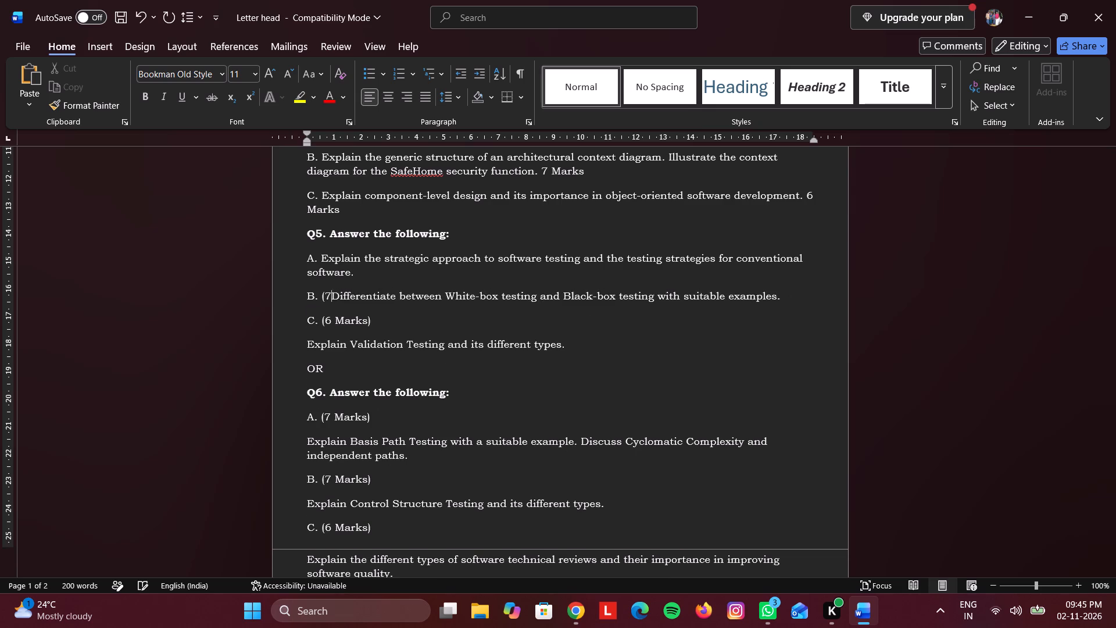
key(BackSpace)
key(BackSpace)
key(BackSpace)
key(space)
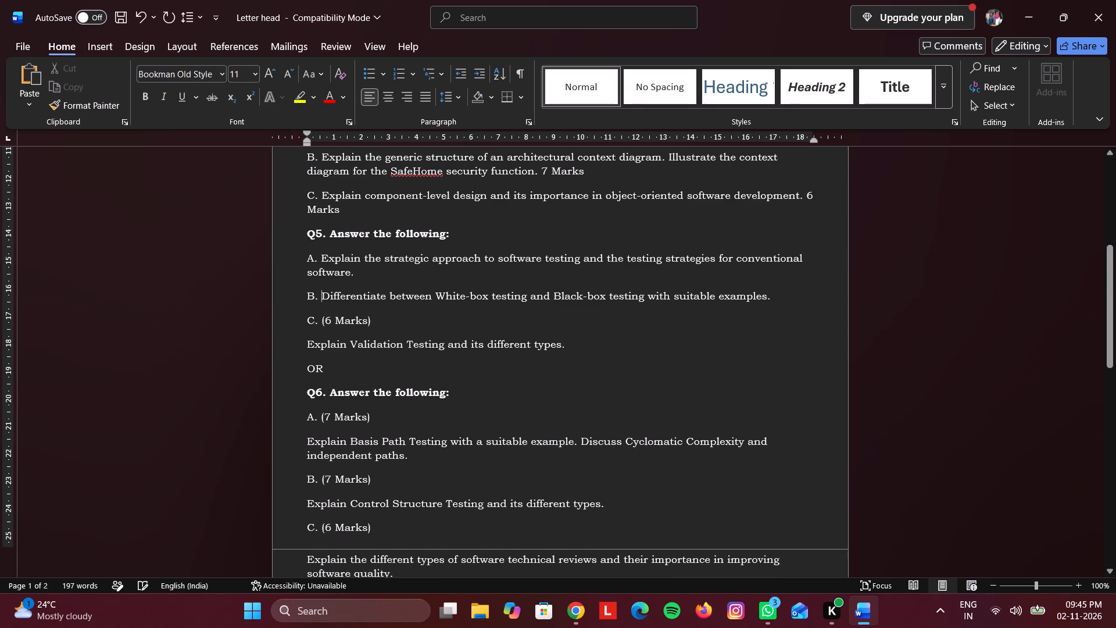
Delete "(6 Marks)" beside Q5's label C and join the Validation Testing question after "C.".
click(310, 344)
key(BackSpace)
key(BackSpace)
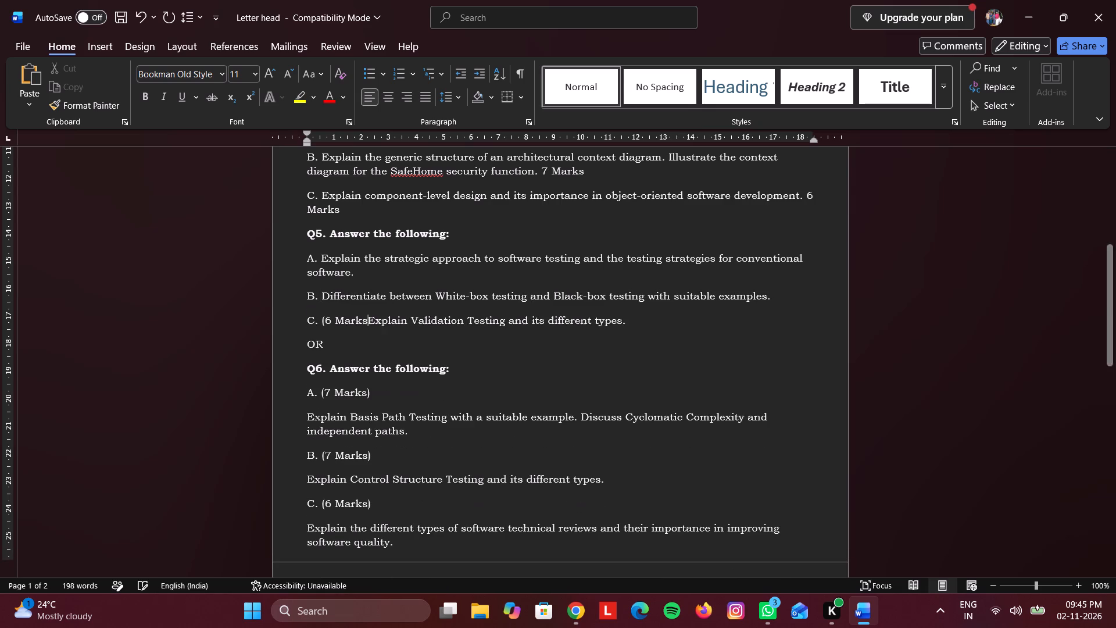
key(BackSpace)
key(BackSpace)
key(BackSpace)
key(BackSpace)
key(BackSpace)
key(BackSpace)
key(BackSpace)
key(BackSpace)
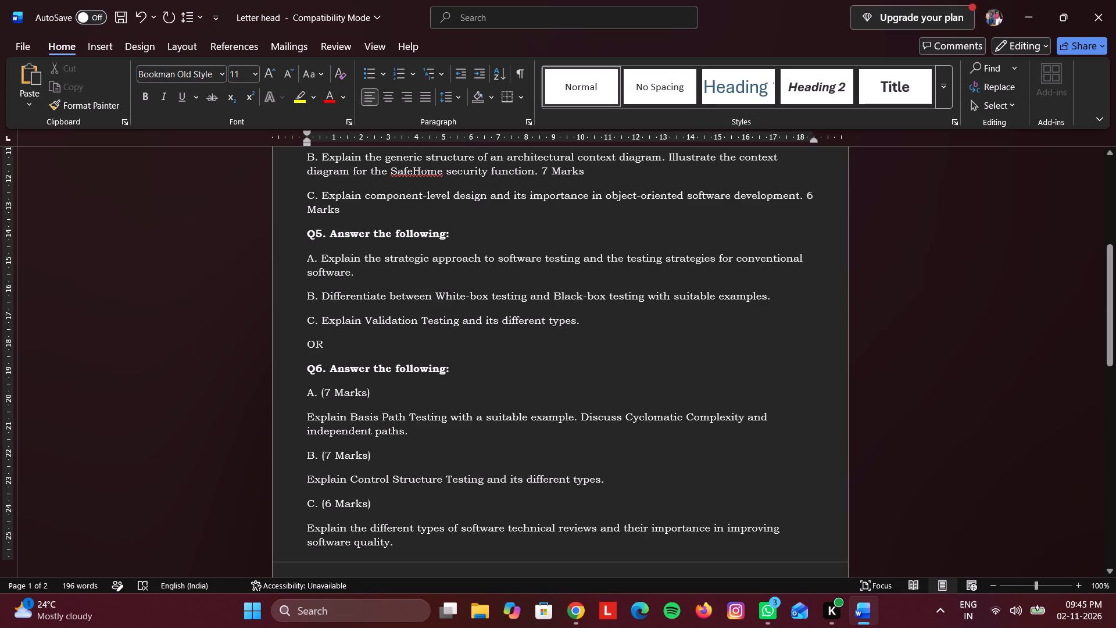
Make the "OR" between Q5 and Q6 bold.
drag(321, 347, 301, 345)
click(301, 345)
drag(305, 346, 327, 344)
click(342, 319)
Delete "(7 Marks)" beside Q6's label A and join the Basis Path Testing question after "A.".
click(317, 391)
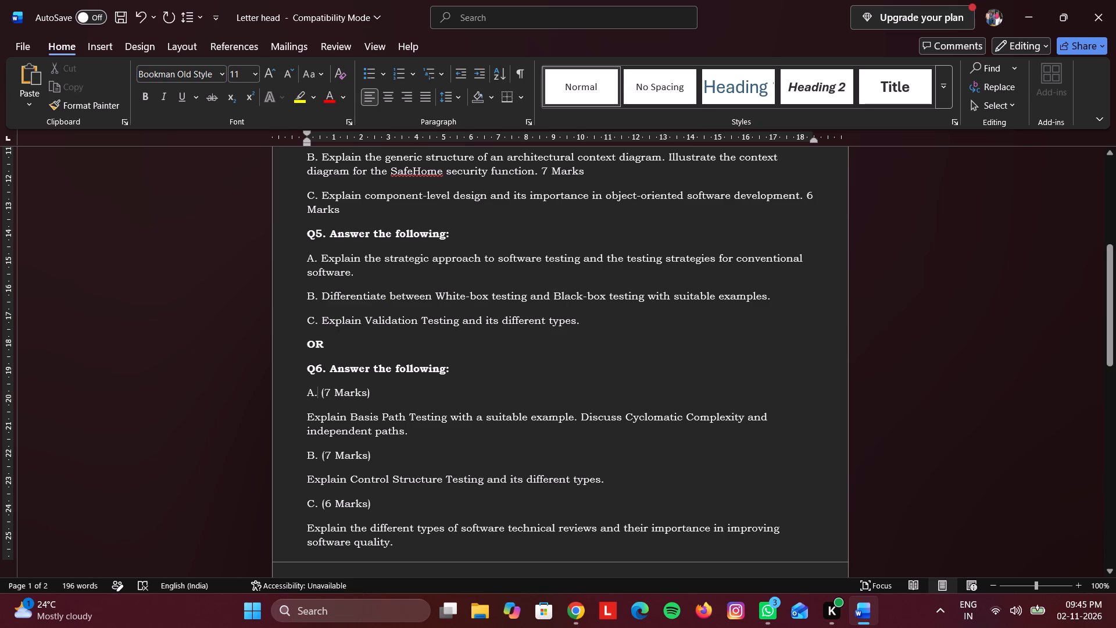
click(308, 409)
key(Down)
key(BackSpace)
key(BackSpace)
key(BackSpace)
key(BackSpace)
key(BackSpace)
key(BackSpace)
key(BackSpace)
key(BackSpace)
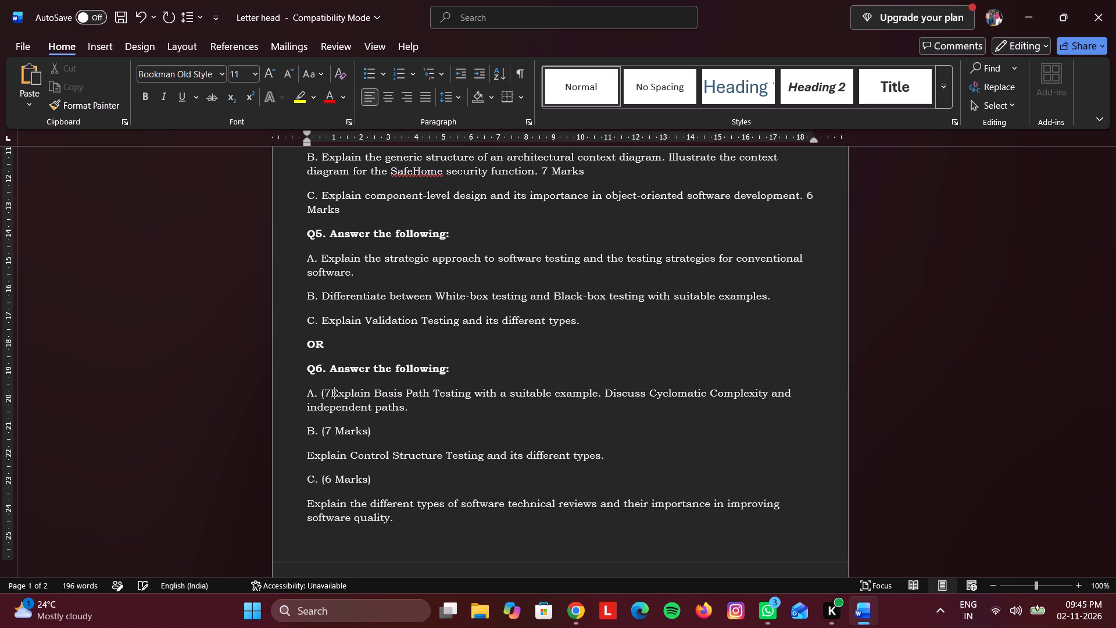
key(BackSpace)
key(BackSpace)
key(BackSpace)
key(space)
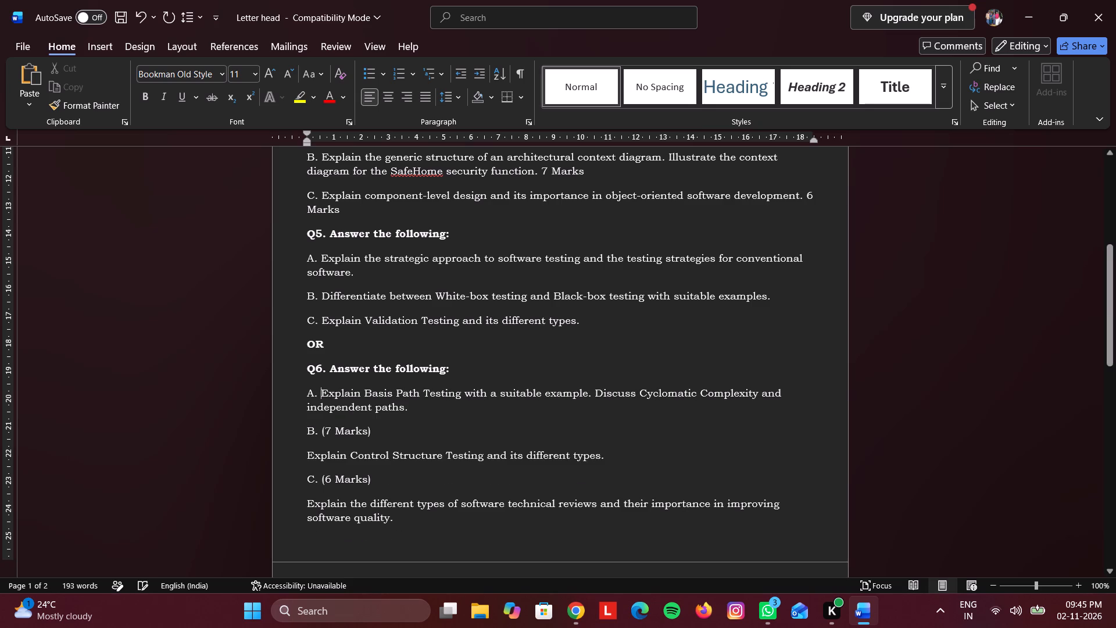
Delete "(7 Marks)" beside Q6's label B and join the Control Structure Testing question after "B.".
click(302, 450)
key(BackSpace)
key(BackSpace)
key(BackSpace)
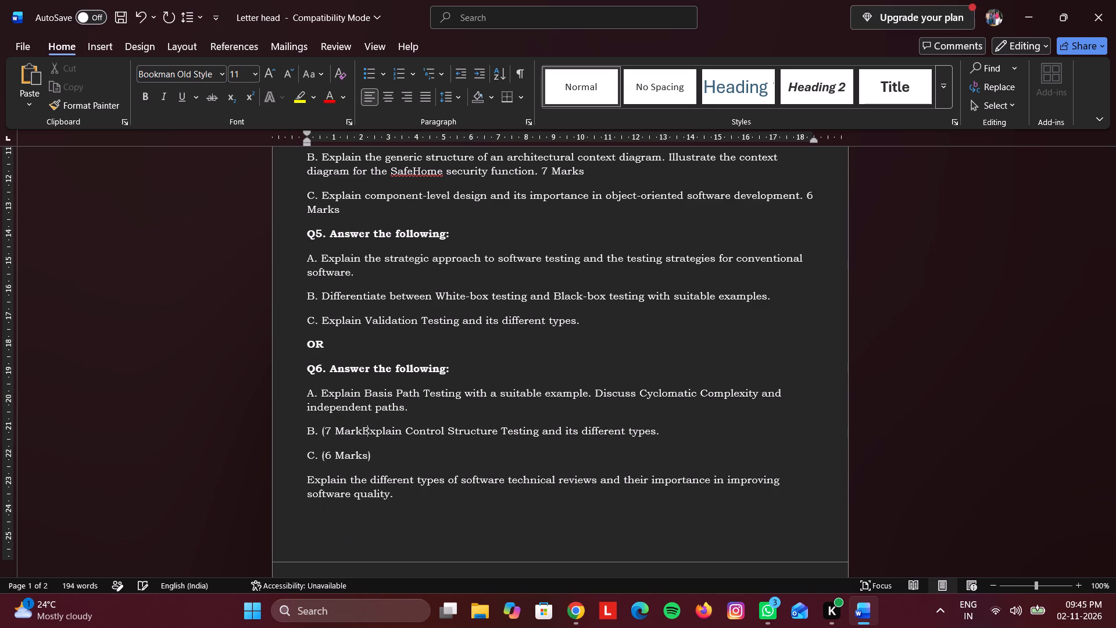
key(BackSpace)
key(BackSpace)
key(BackSpace)
key(BackSpace)
key(BackSpace)
key(BackSpace)
key(BackSpace)
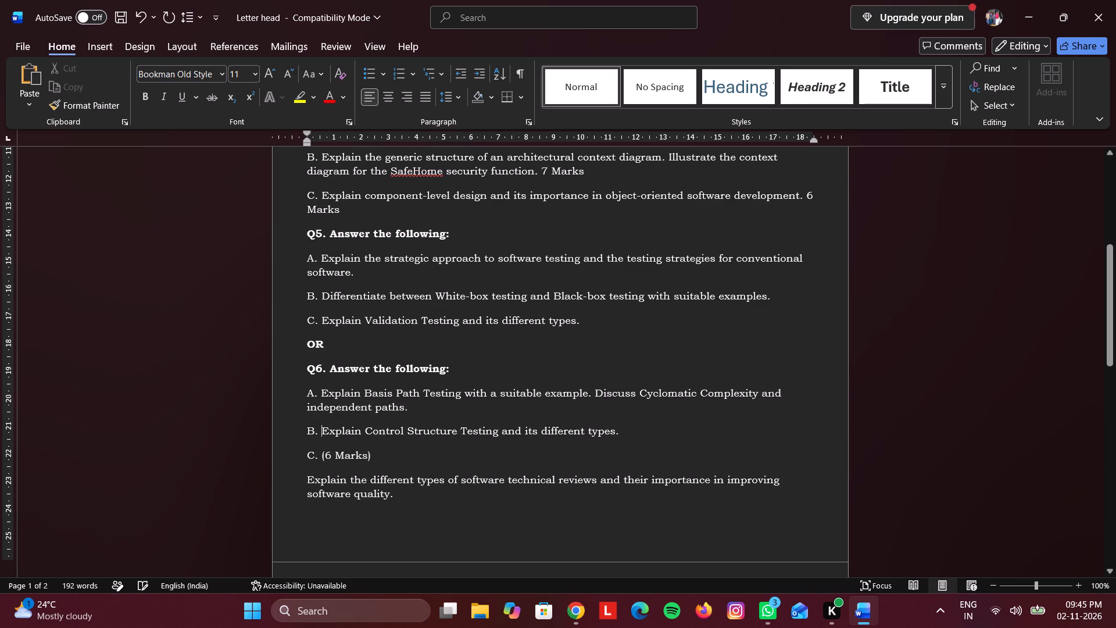
key(BackSpace)
key(space)
Delete "(6 Marks)" beside Q6's label C and join the software technical reviews question after "C.".
click(309, 477)
key(BackSpace)
key(BackSpace)
key(BackSpace)
key(BackSpace)
key(BackSpace)
key(BackSpace)
key(BackSpace)
key(BackSpace)
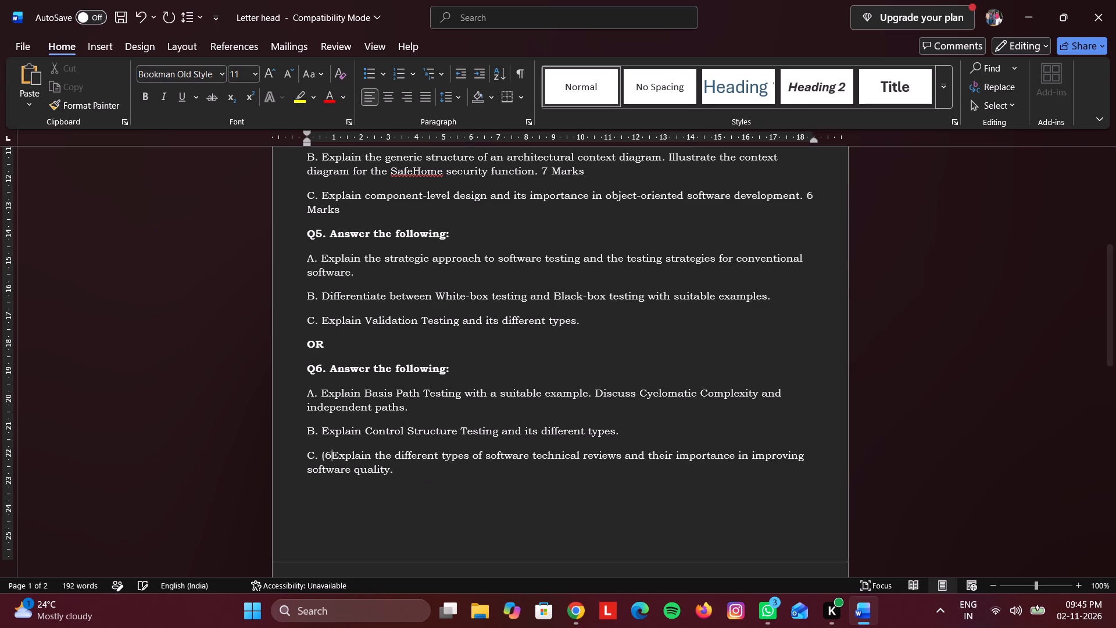
key(BackSpace)
key(BackSpace)
Copy "7 Marks" from the end of Q4's question B.
scroll(421, 419, up, 4)
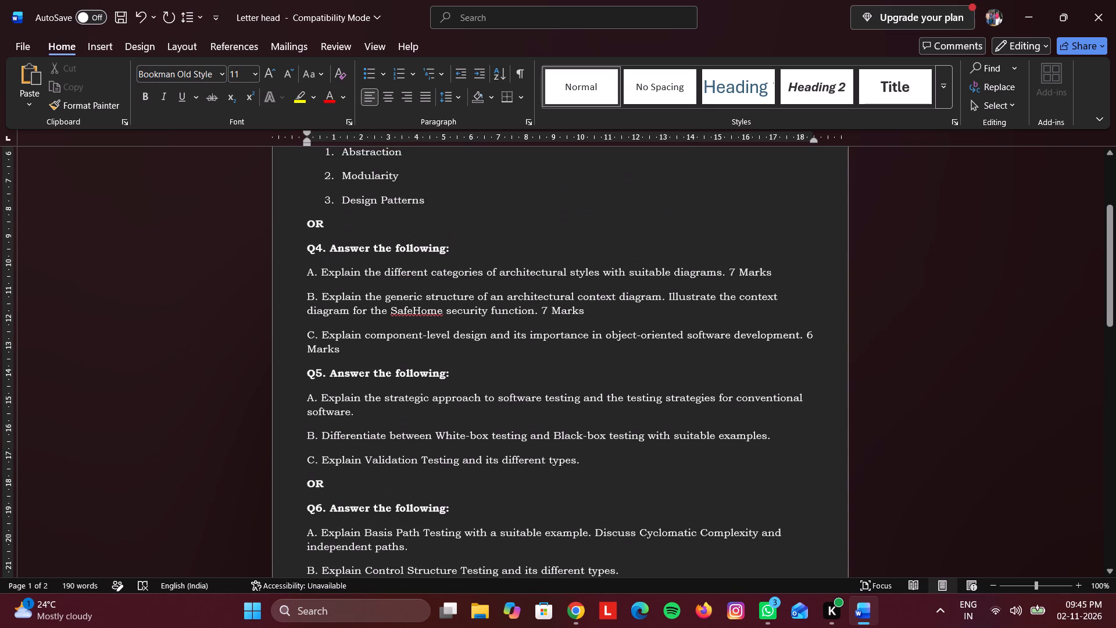
drag(541, 311, 558, 312)
drag(560, 312, 582, 313)
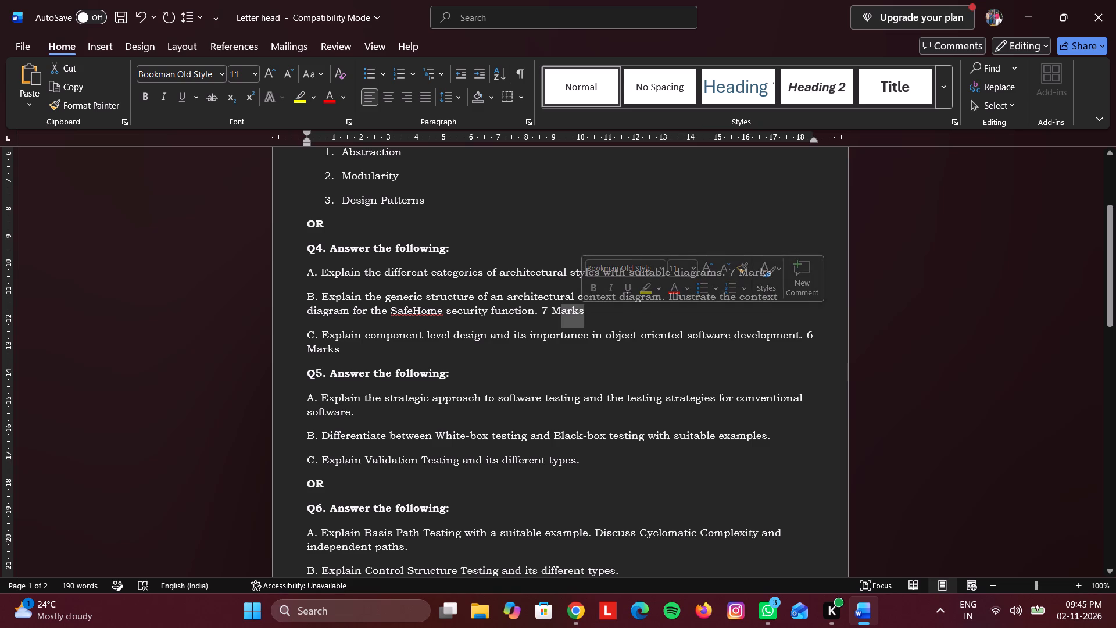
drag(543, 309, 589, 312)
click(589, 312)
drag(540, 313, 541, 312)
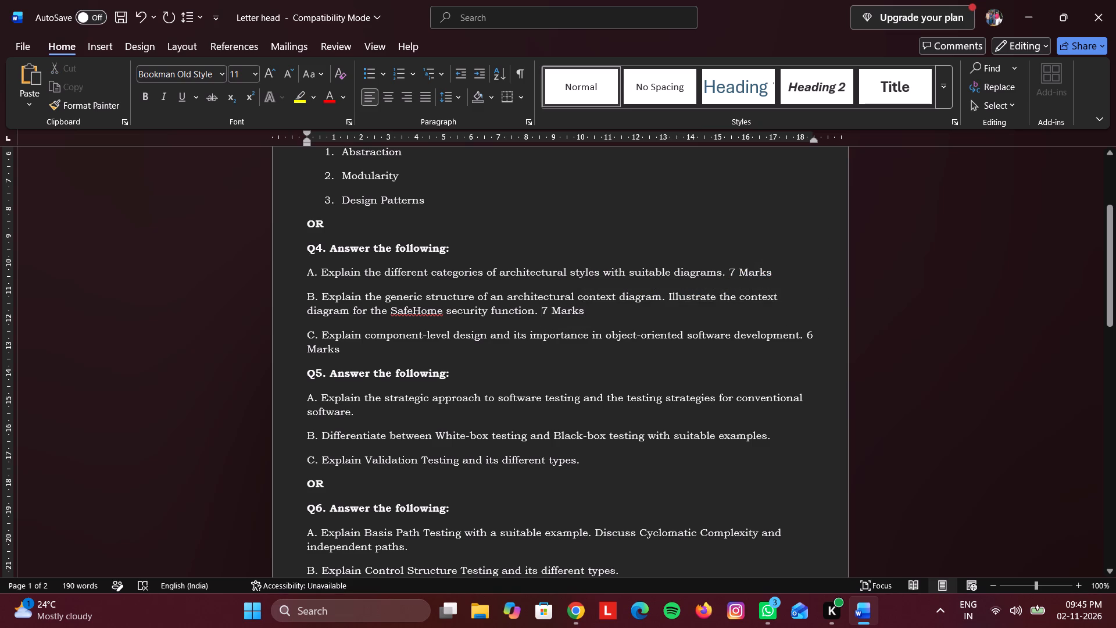
drag(541, 312, 574, 316)
key(ctrl+c)
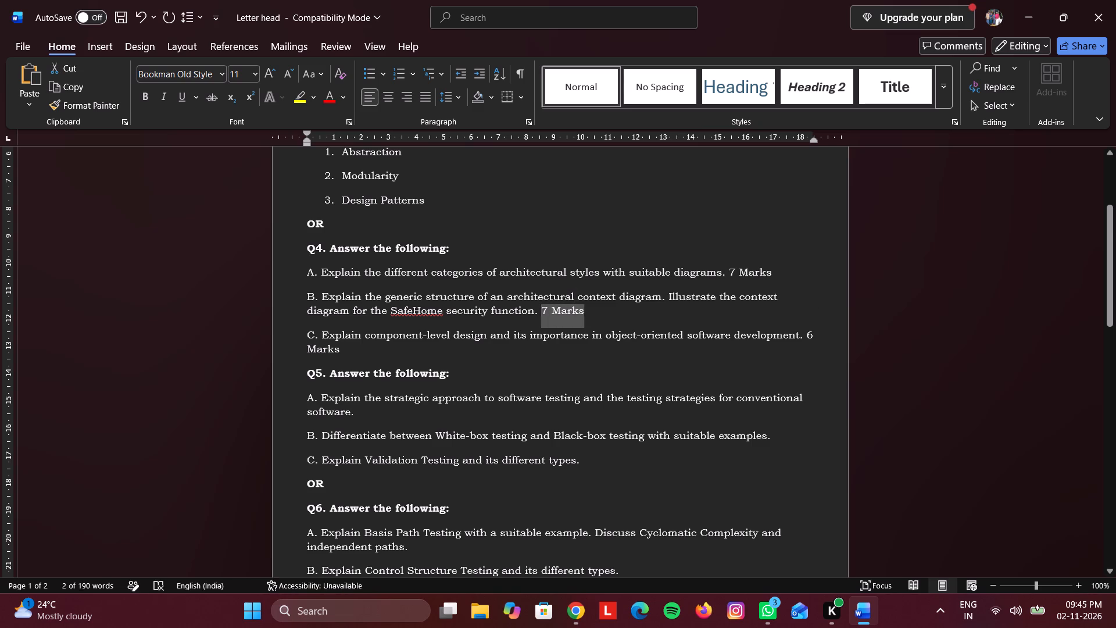
Paste "7 Marks" at the end of Q6's questions A and B, with a space after "independent paths.".
scroll(538, 397, down, 3)
scroll(460, 398, down, 1)
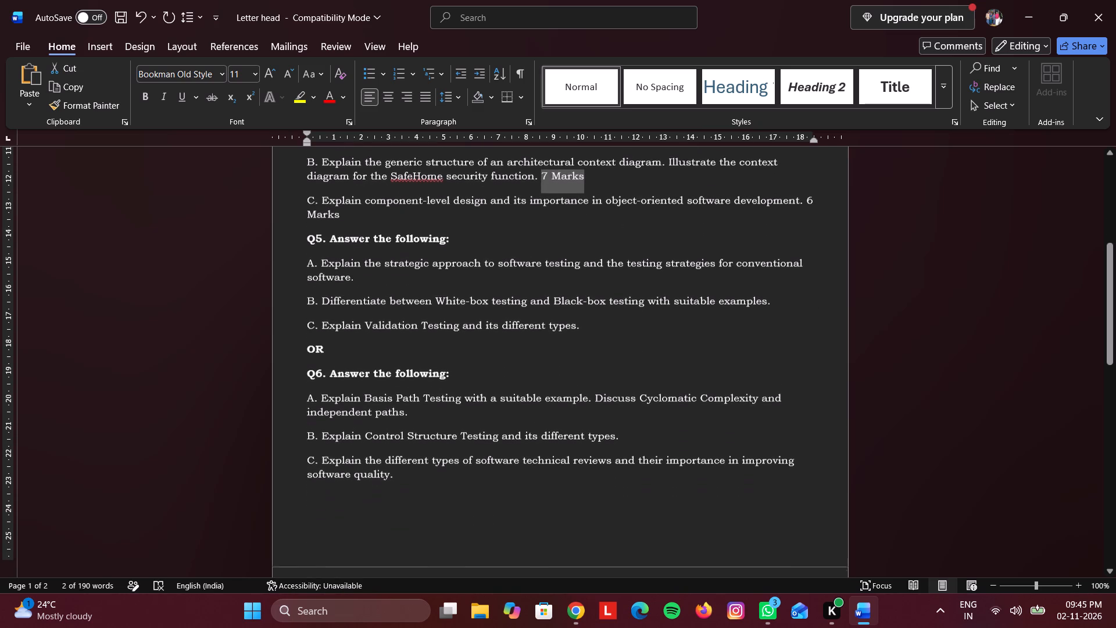
scroll(462, 399, down, 1)
click(414, 376)
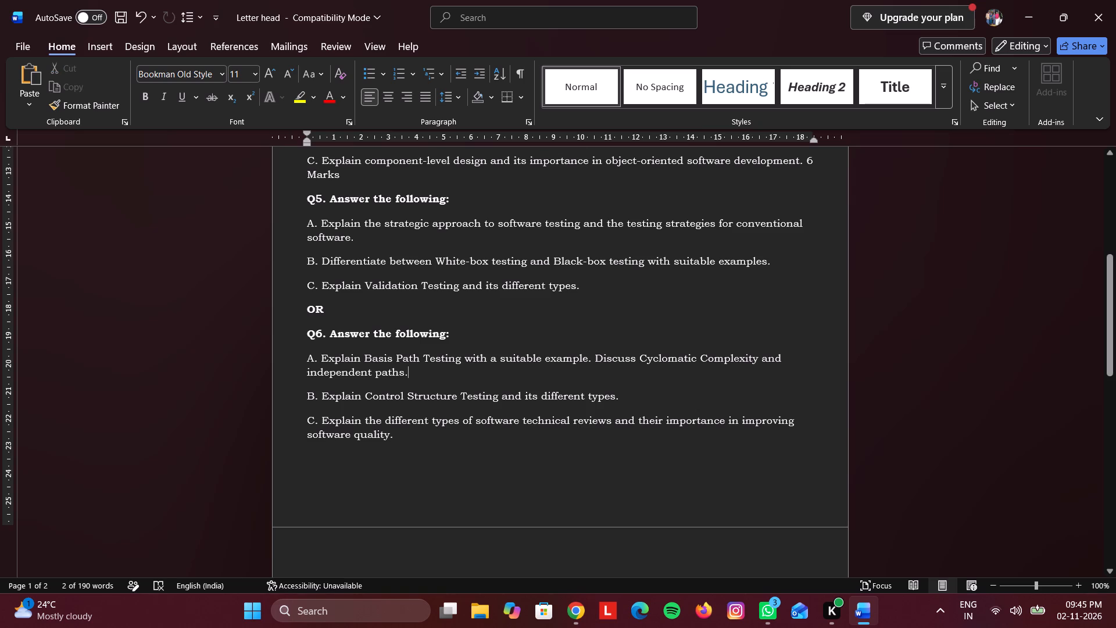
key(space)
key(ctrl+v)
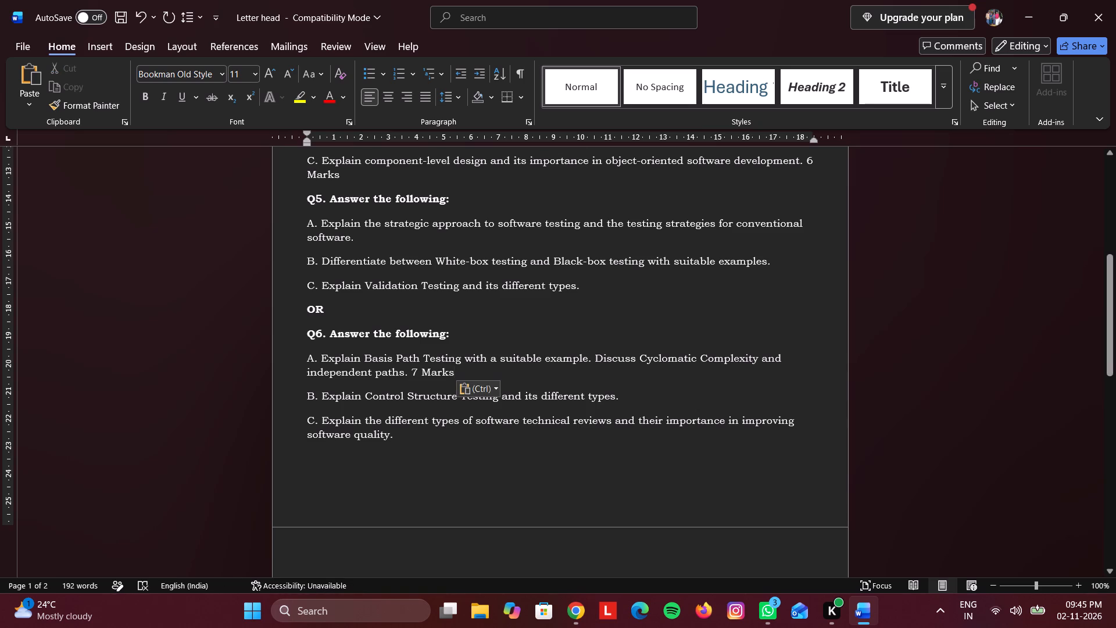
click(628, 397)
key(ctrl+v)
Paste "7 Marks" at the end of Q5's questions A and B.
scroll(628, 392, down, 8)
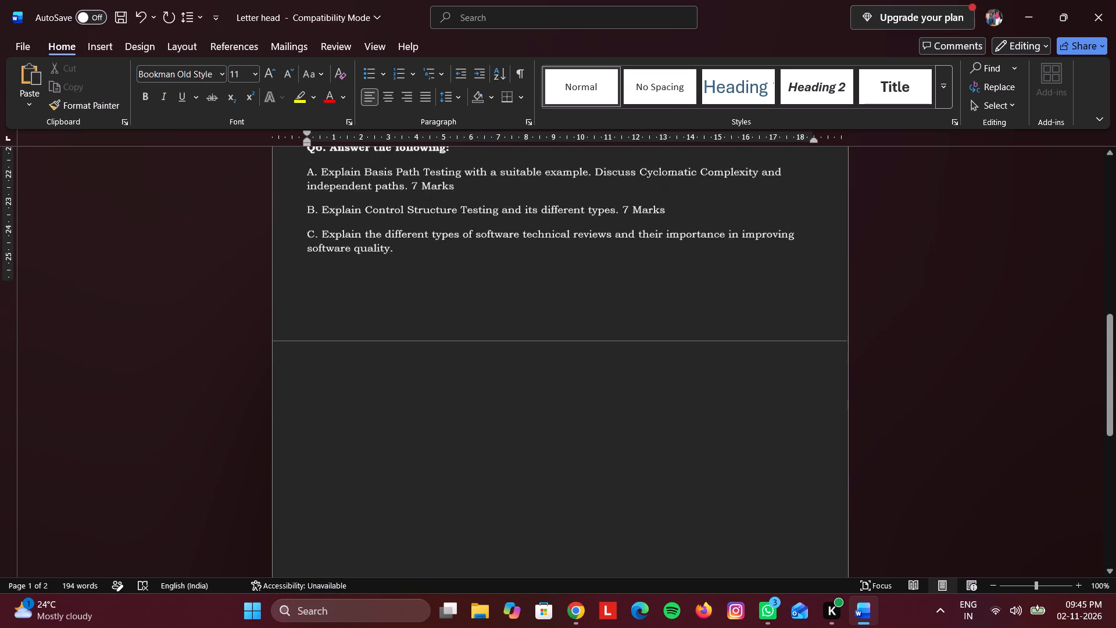
scroll(625, 389, down, 17)
scroll(618, 380, down, 7)
scroll(618, 380, up, 13)
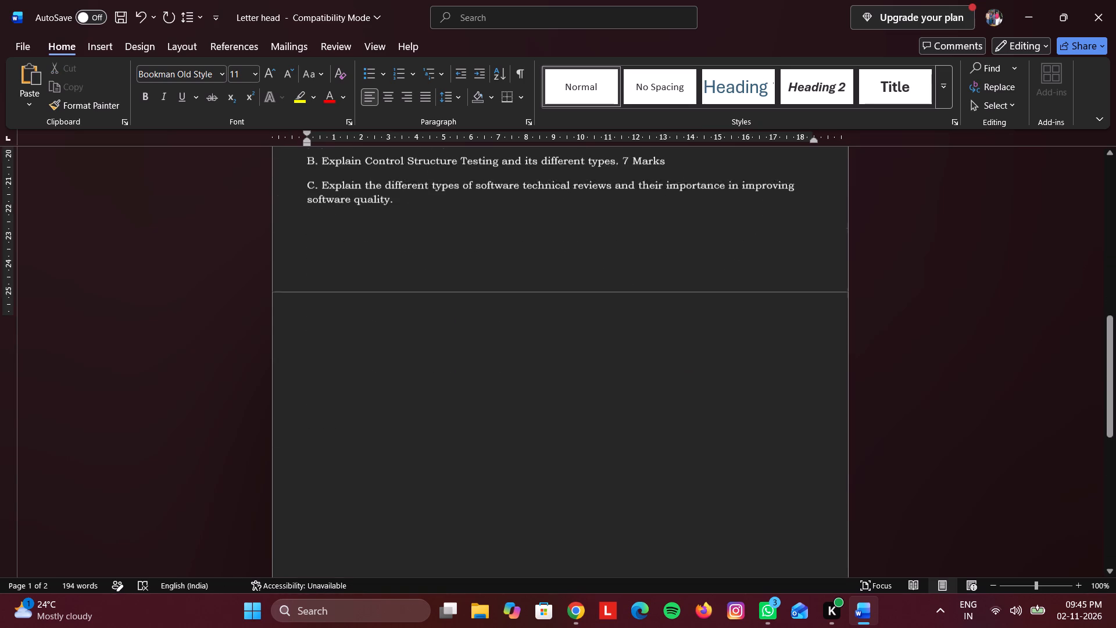
scroll(618, 366, up, 9)
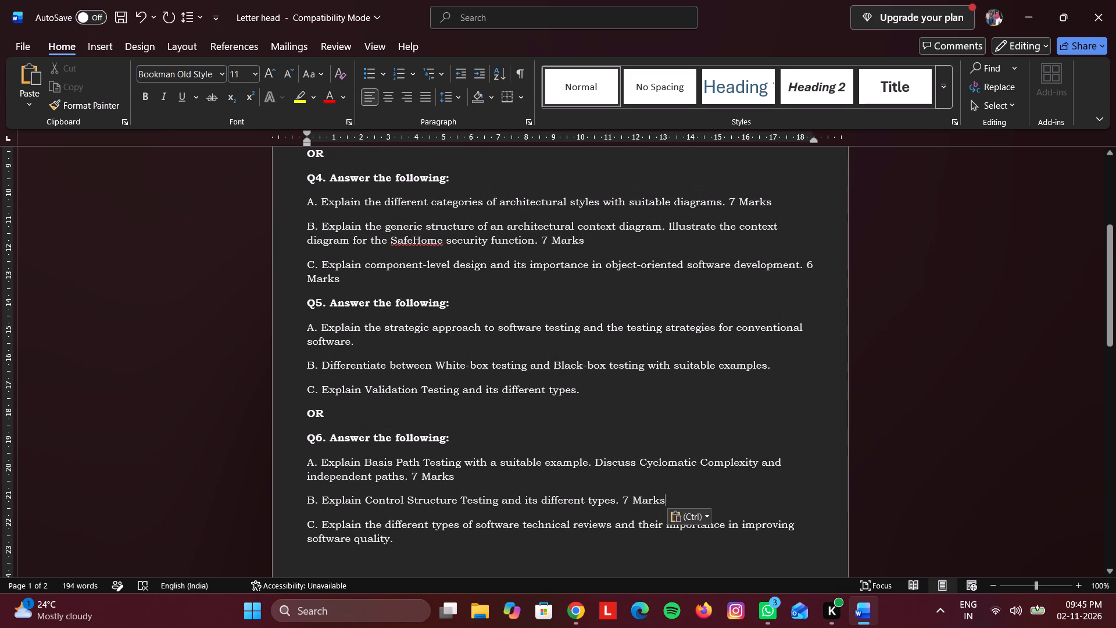
click(369, 345)
key(ctrl+v)
click(788, 365)
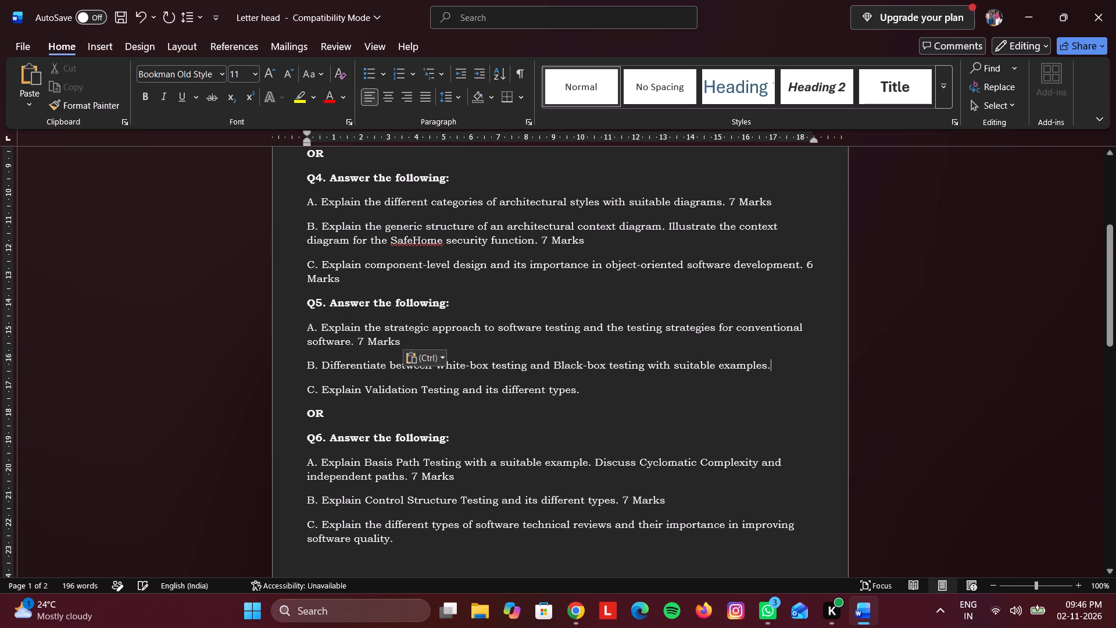
key(ctrl+v)
scroll(442, 356, up, 2)
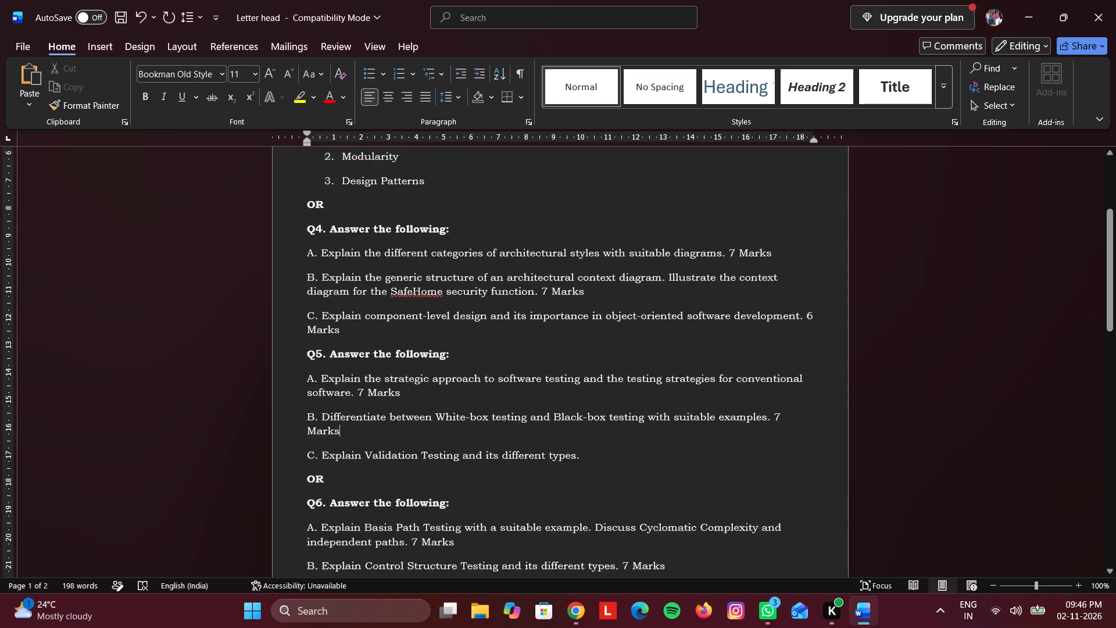
Copy "6 Marks" from the end of Q3's question C.
scroll(442, 356, up, 2)
scroll(442, 356, down, 2)
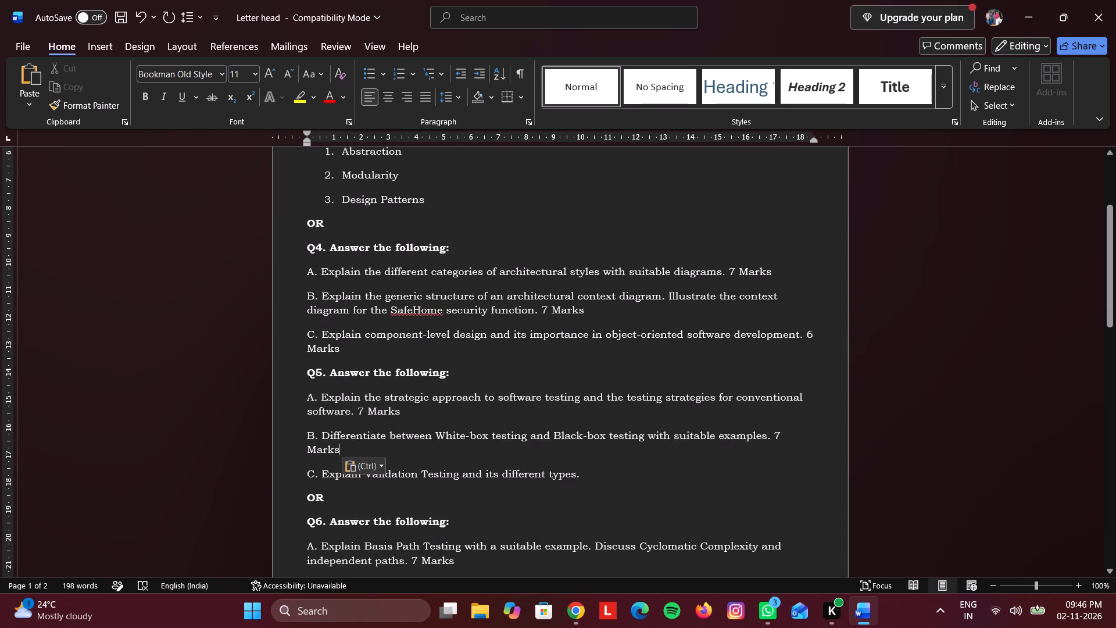
scroll(366, 337, up, 3)
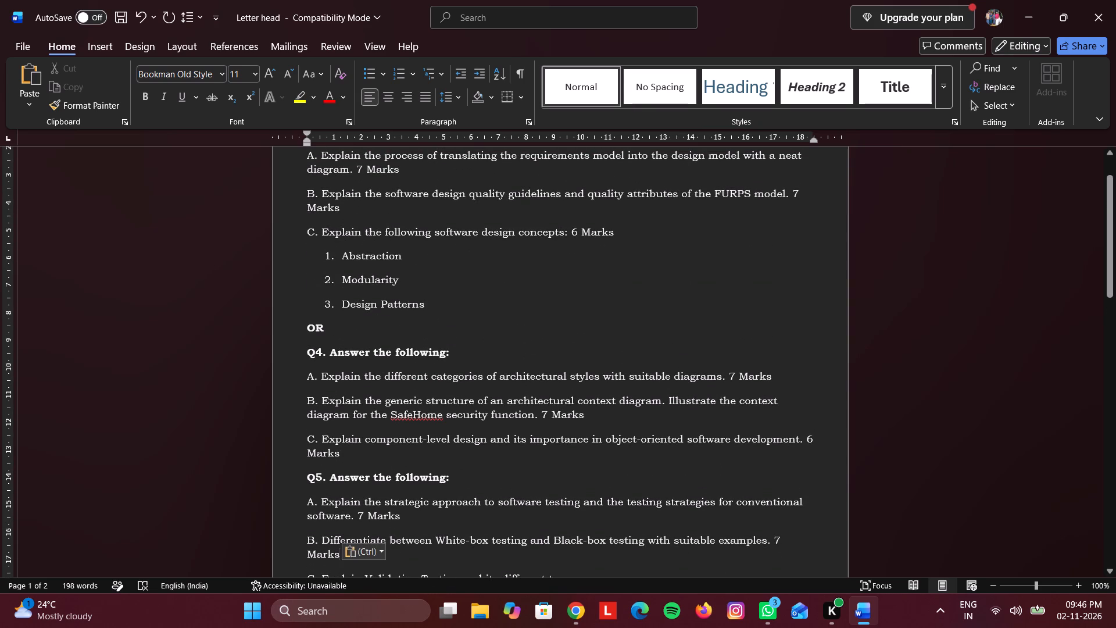
drag(573, 232, 635, 237)
key(ctrl+c)
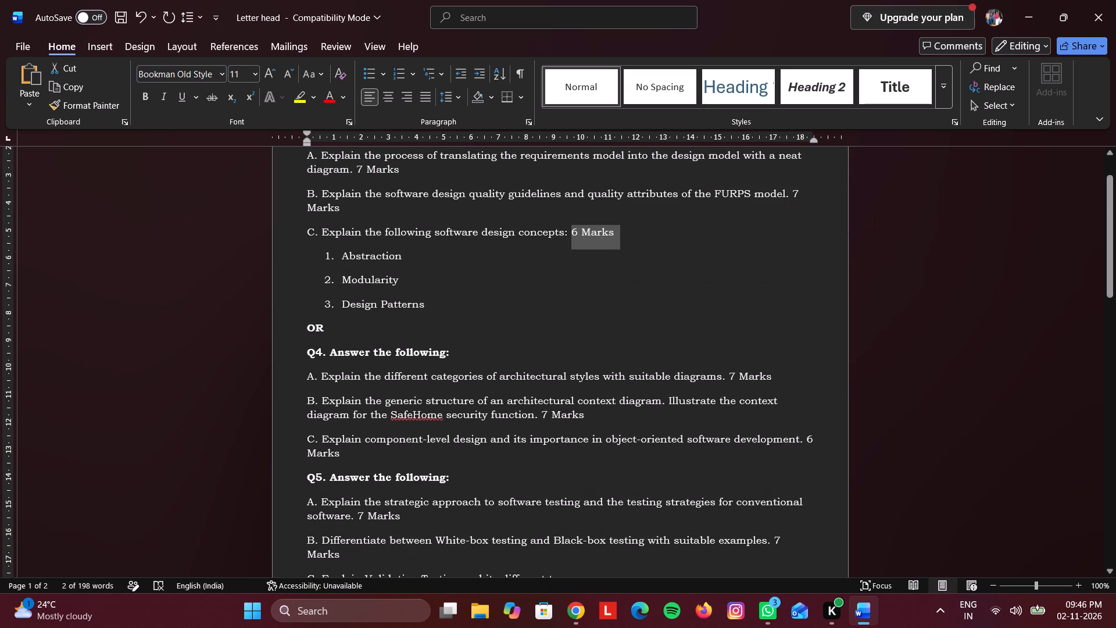
Paste "6 Marks" at the end of question C in Q5 and Q6, removing the extra line each paste adds.
scroll(617, 283, down, 3)
click(366, 354)
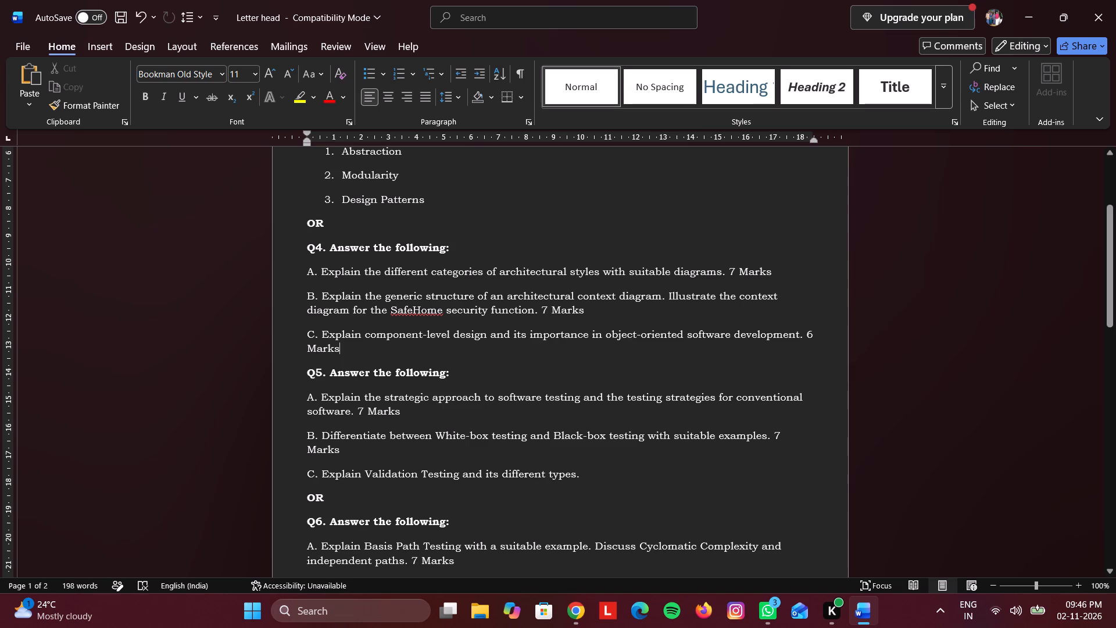
scroll(509, 321, down, 3)
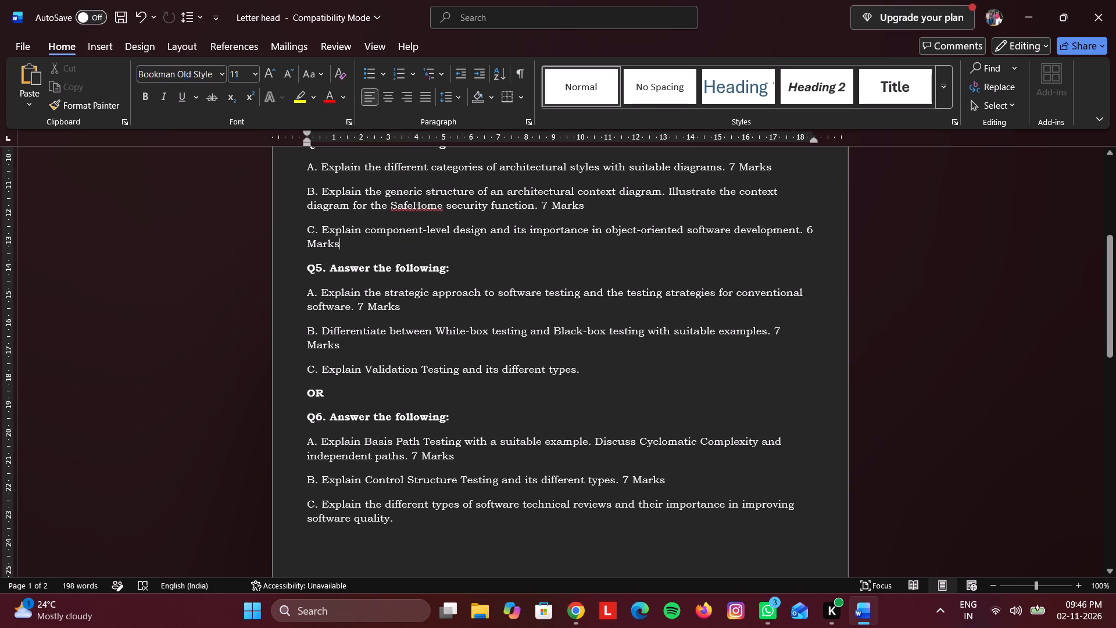
click(592, 368)
key(ctrl+v)
scroll(600, 368, down, 2)
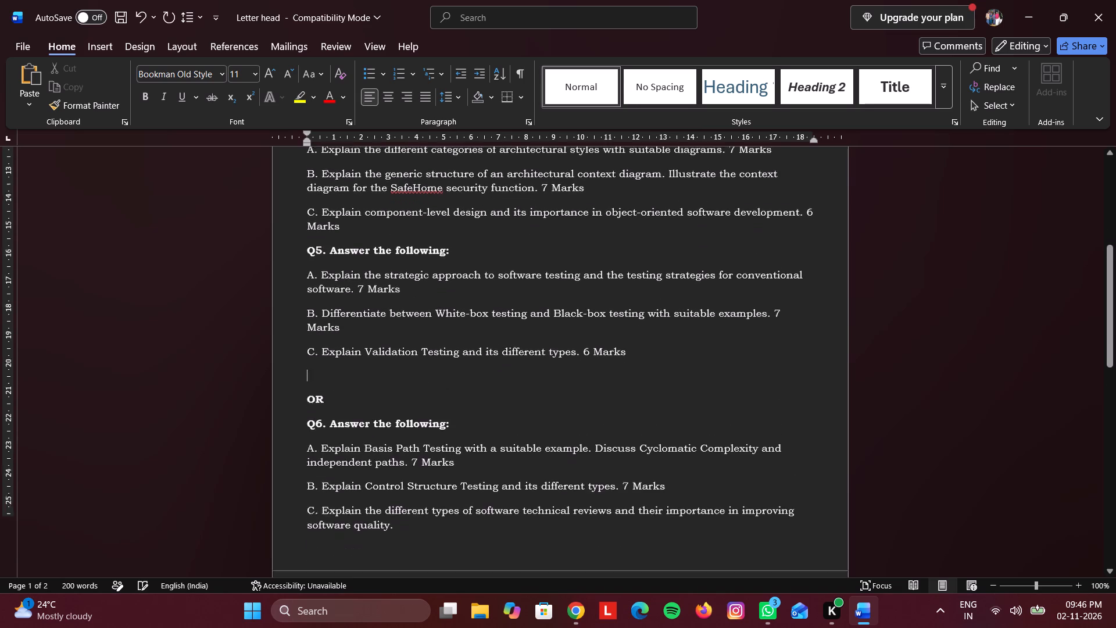
scroll(600, 369, down, 1)
key(BackSpace)
click(460, 411)
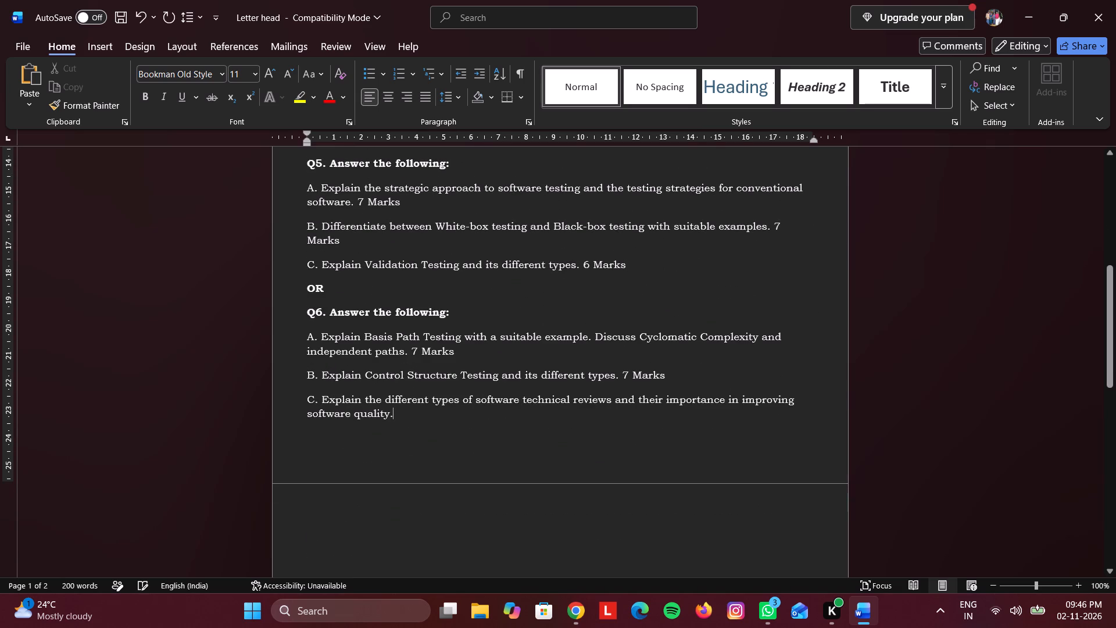
key(space)
key(ctrl+v)
key(BackSpace)
Bold the marks at the end of Q3's questions A, B and C.
scroll(522, 337, up, 14)
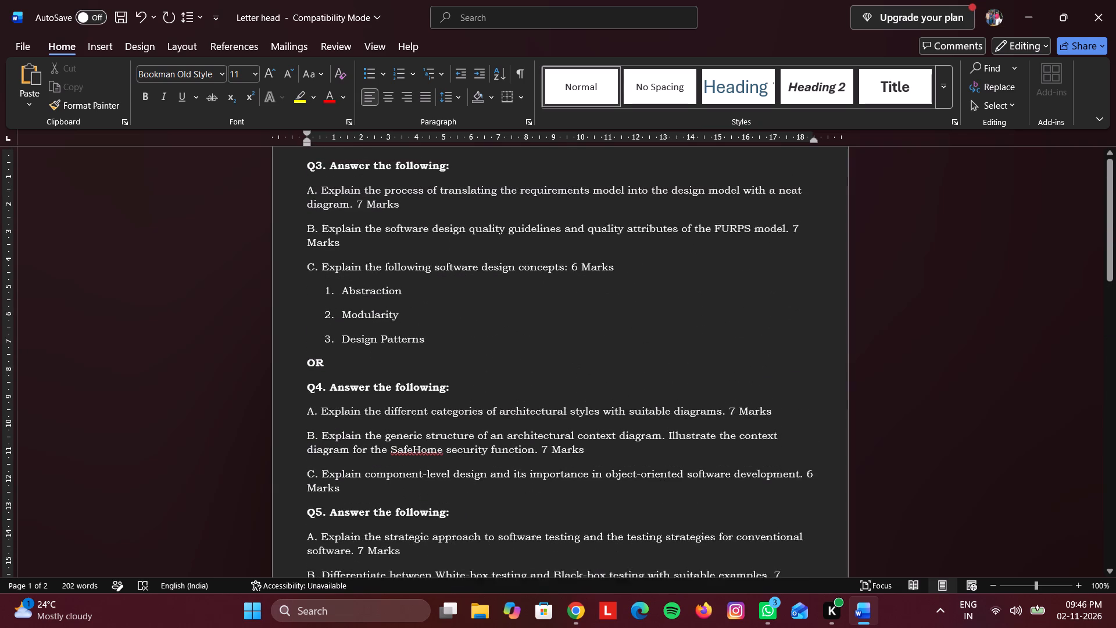
scroll(516, 325, up, 3)
drag(357, 227, 385, 226)
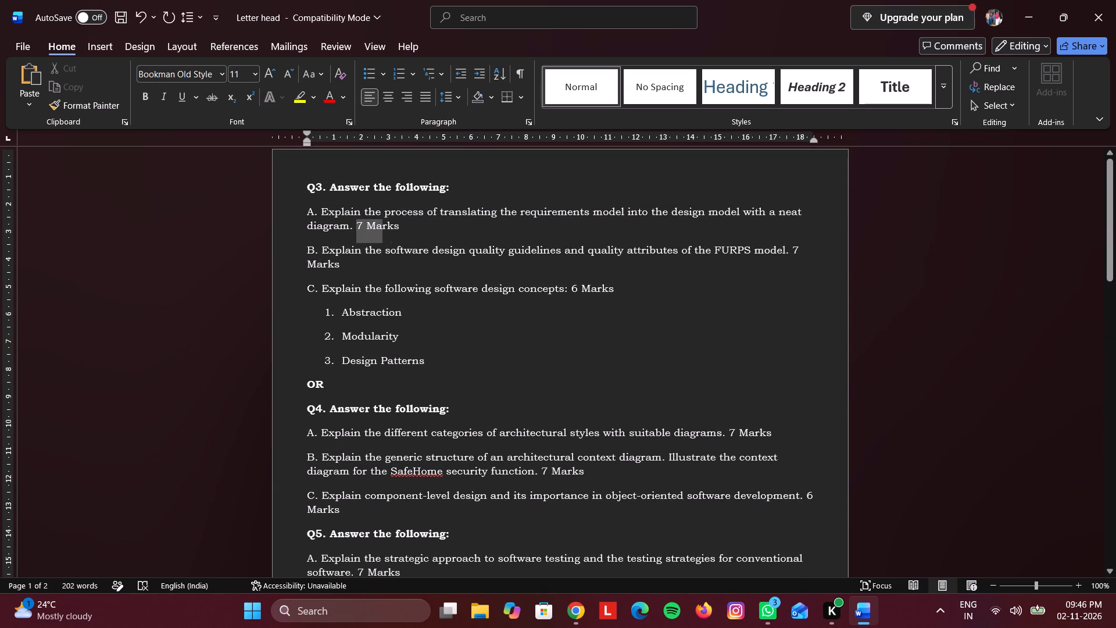
drag(385, 226, 399, 226)
click(407, 202)
click(432, 303)
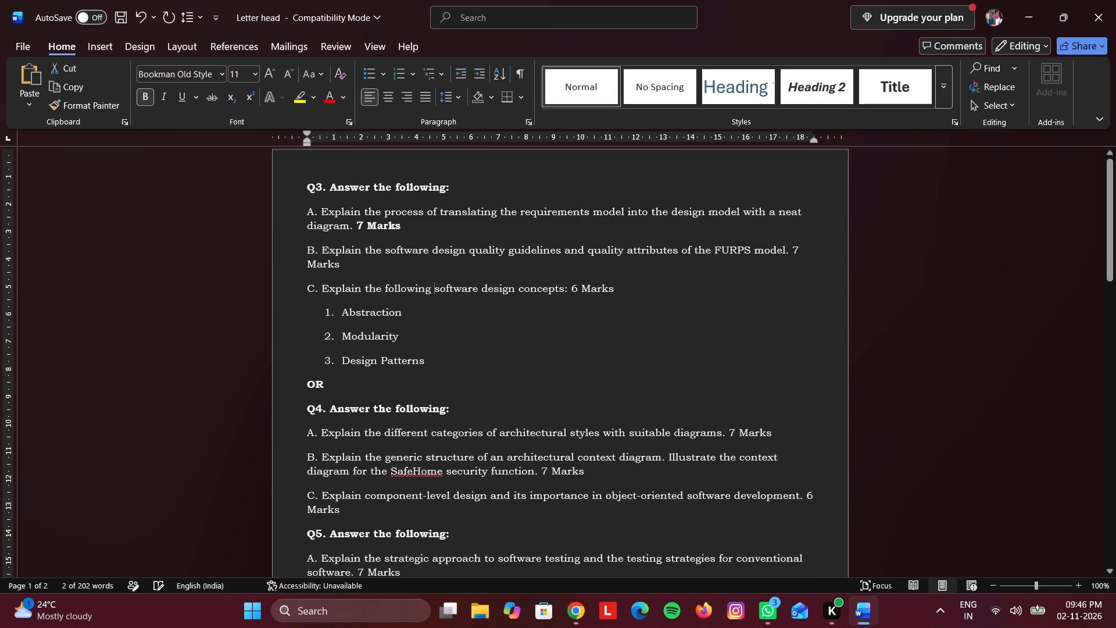
click(797, 248)
drag(793, 248, 803, 256)
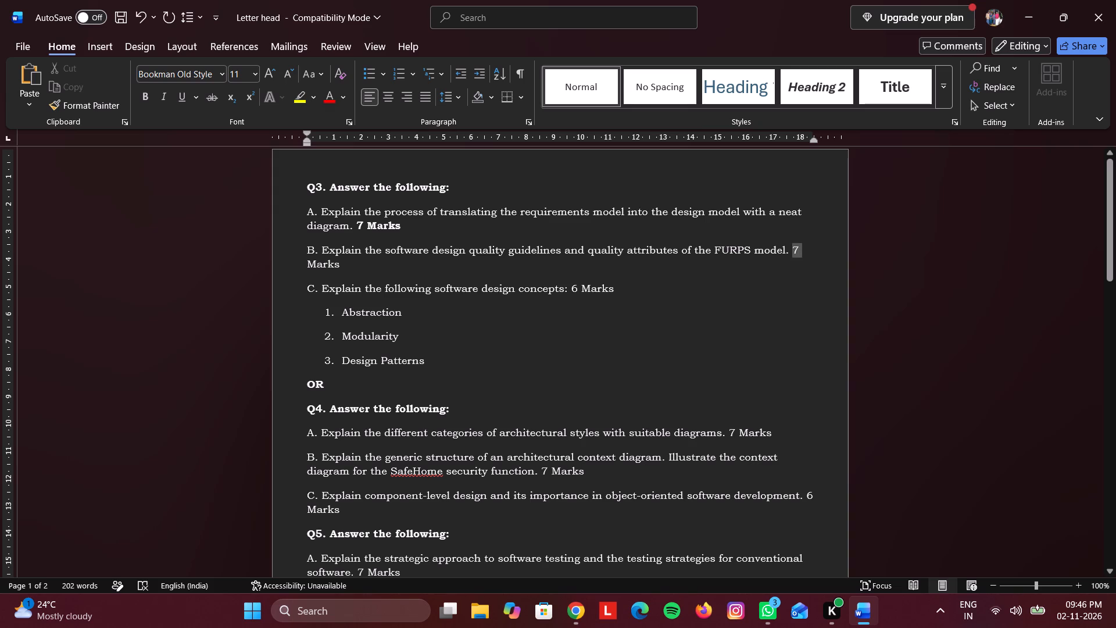
drag(803, 256, 804, 260)
click(817, 232)
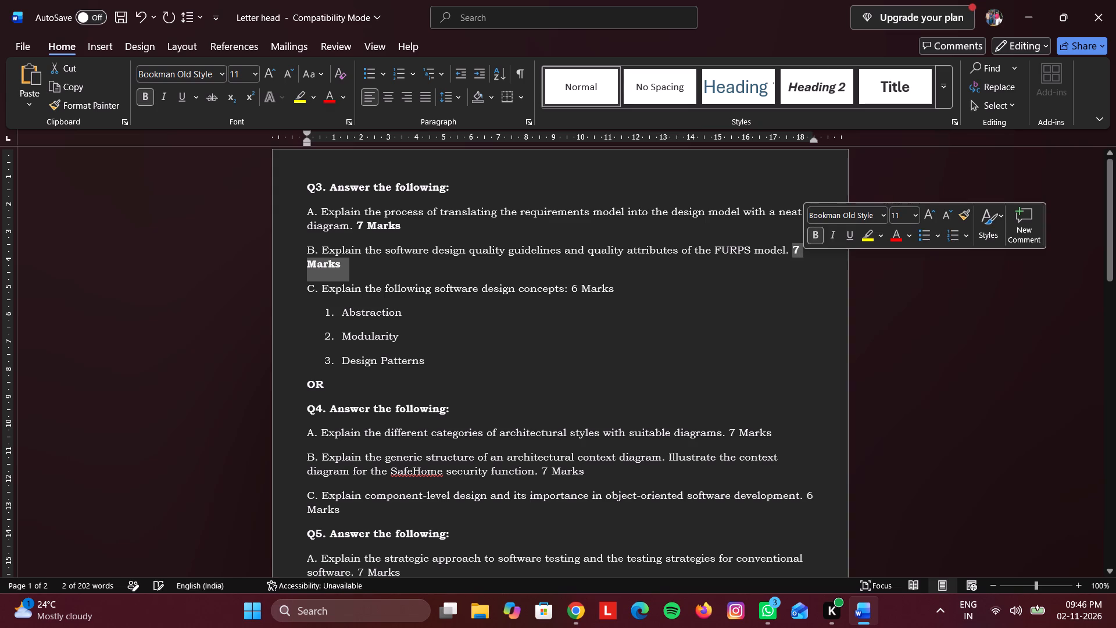
drag(570, 289, 615, 298)
click(627, 272)
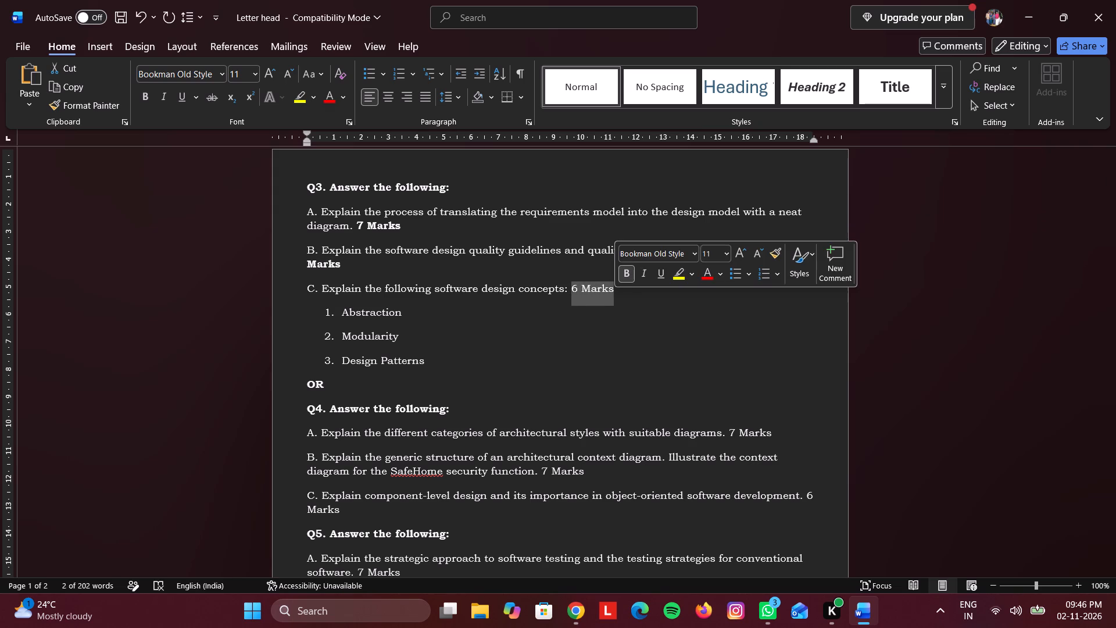
Bold the marks at the end of Q4's questions A, B and C.
scroll(513, 419, down, 1)
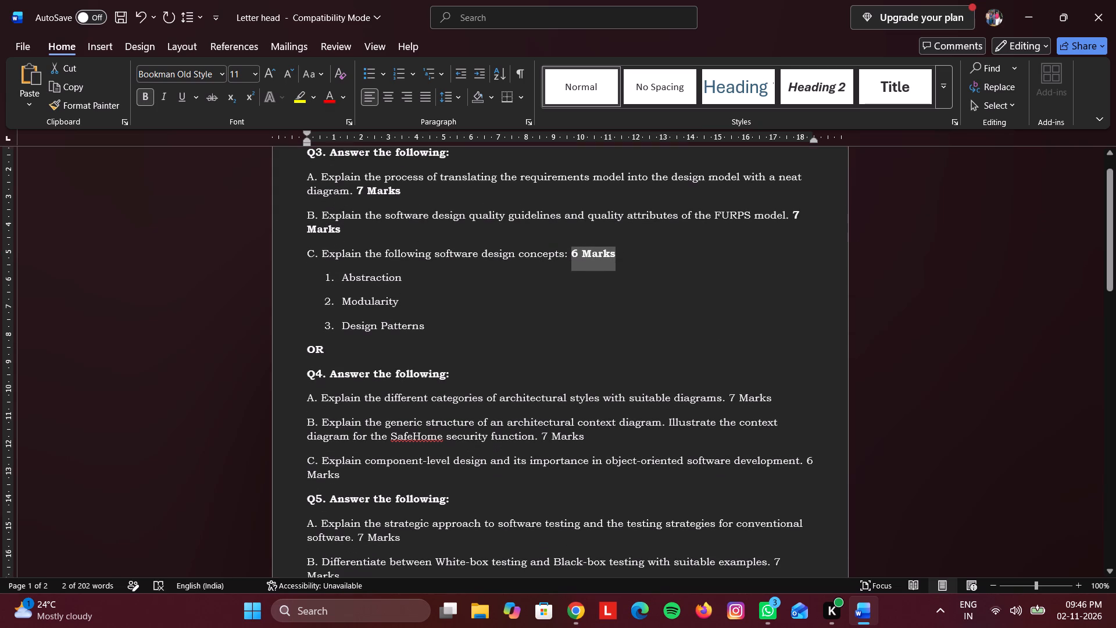
drag(733, 398, 762, 397)
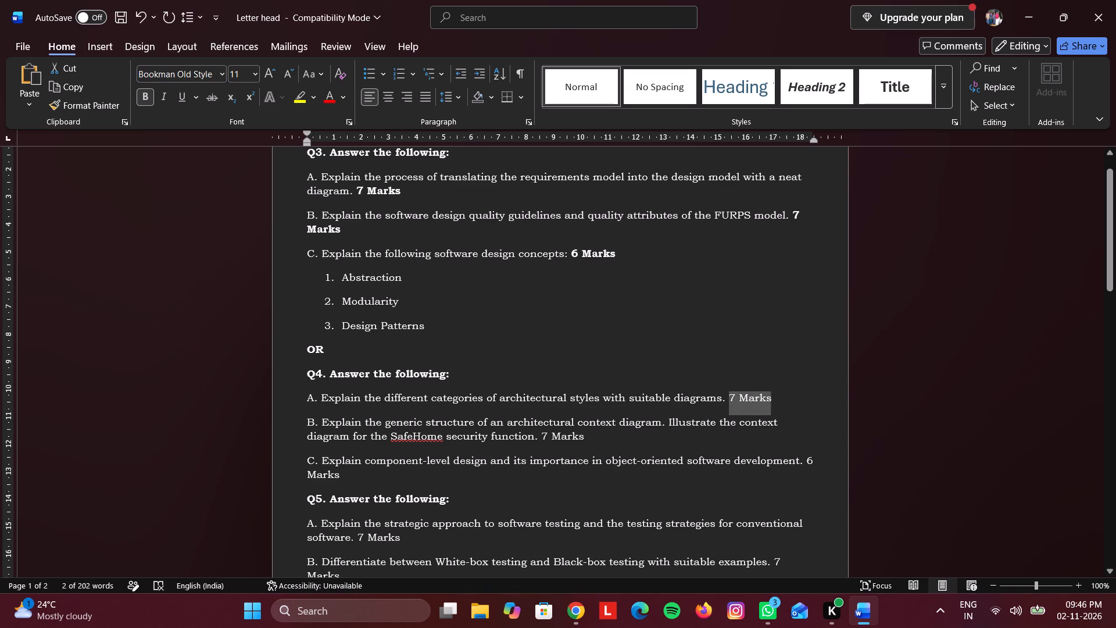
drag(762, 397, 763, 398)
click(770, 376)
drag(543, 439, 563, 440)
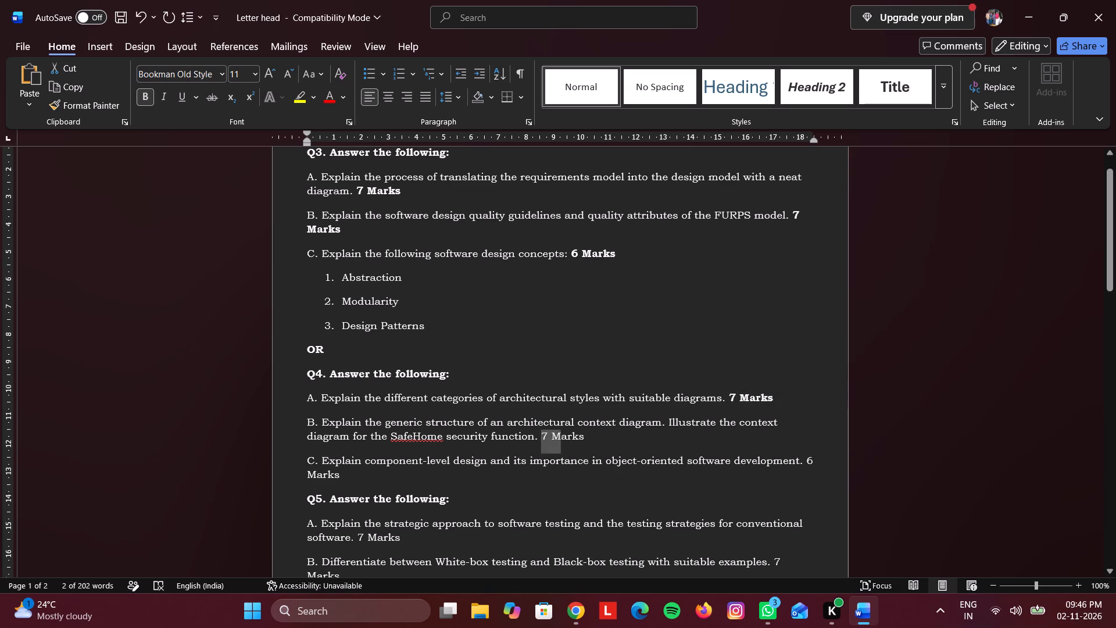
drag(563, 440, 575, 443)
click(586, 410)
scroll(584, 441, down, 1)
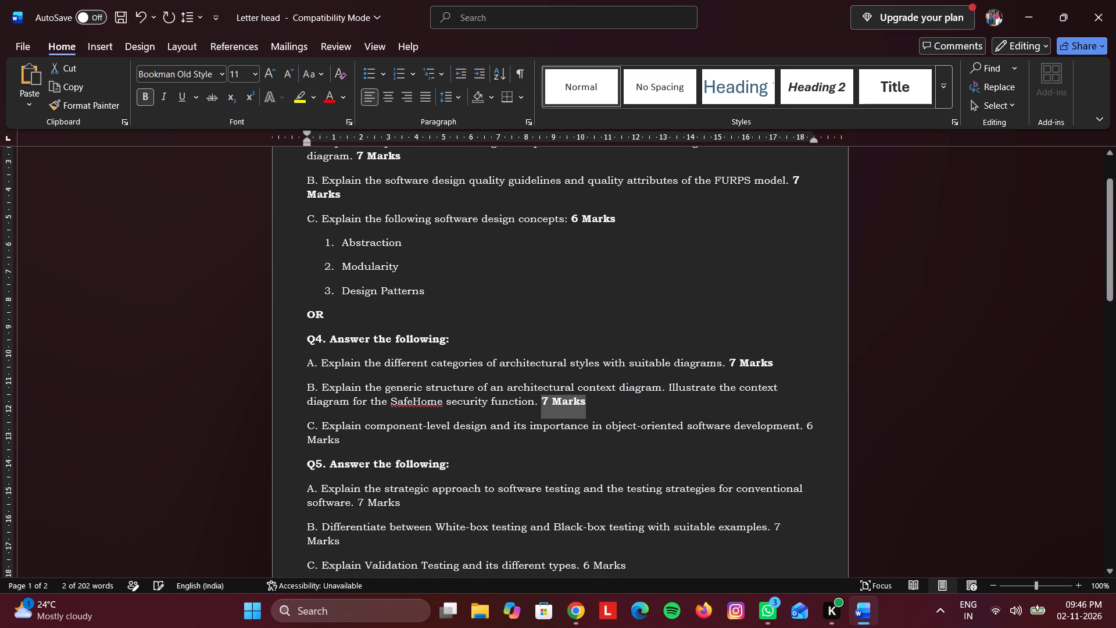
drag(808, 426, 812, 438)
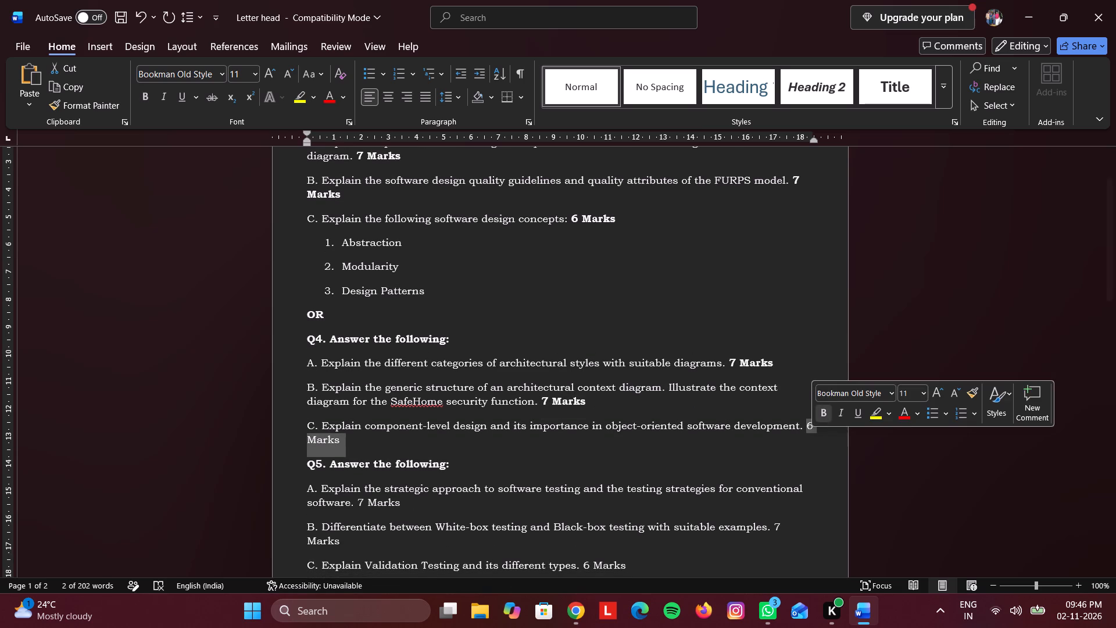
click(825, 415)
Bold the marks at the end of Q5's questions A, B and C.
scroll(815, 429, down, 3)
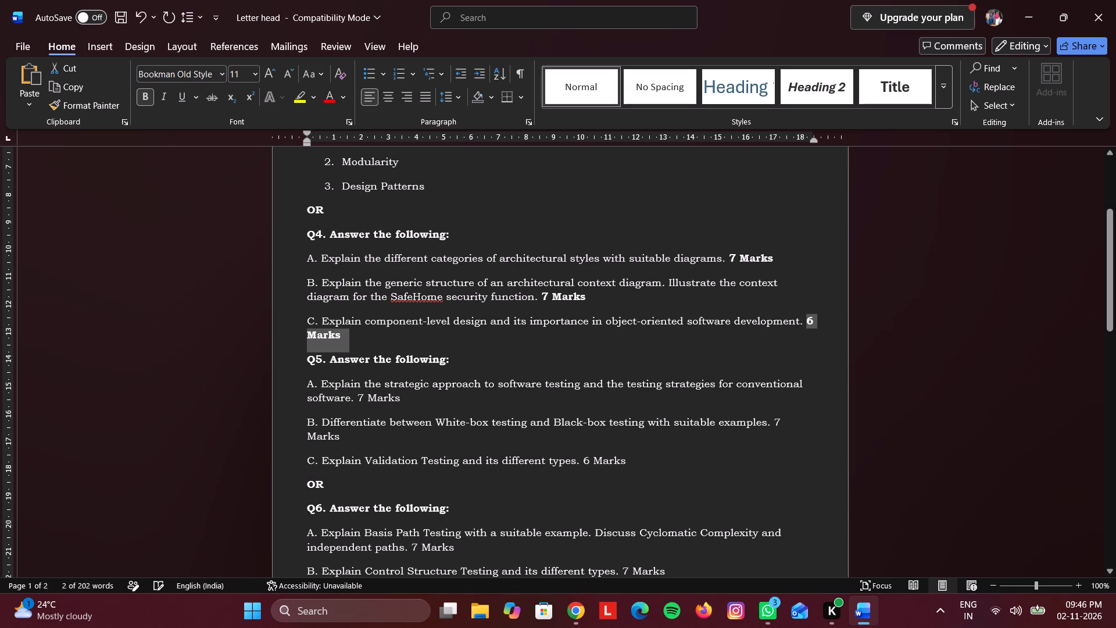
drag(359, 397, 403, 404)
click(414, 380)
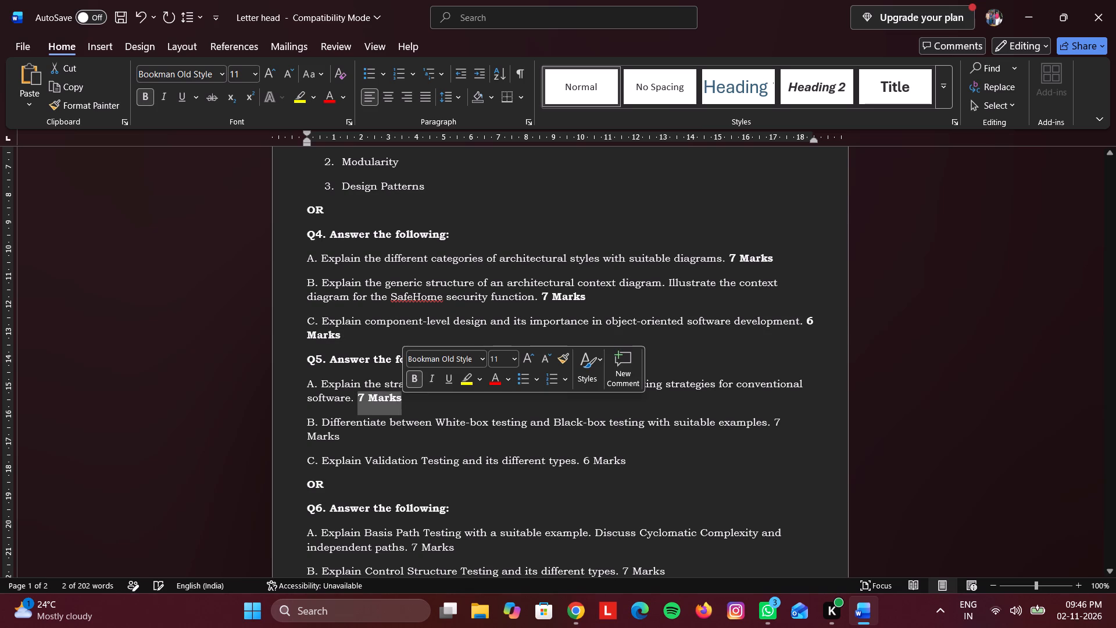
drag(775, 422, 778, 433)
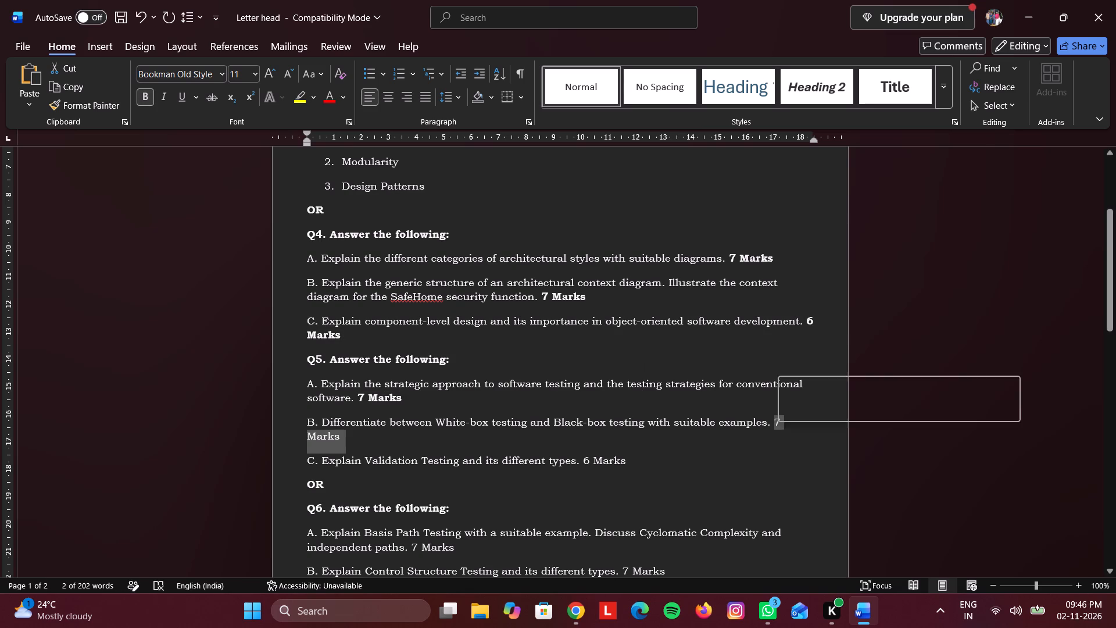
click(787, 408)
scroll(775, 422, down, 1)
drag(583, 424, 587, 426)
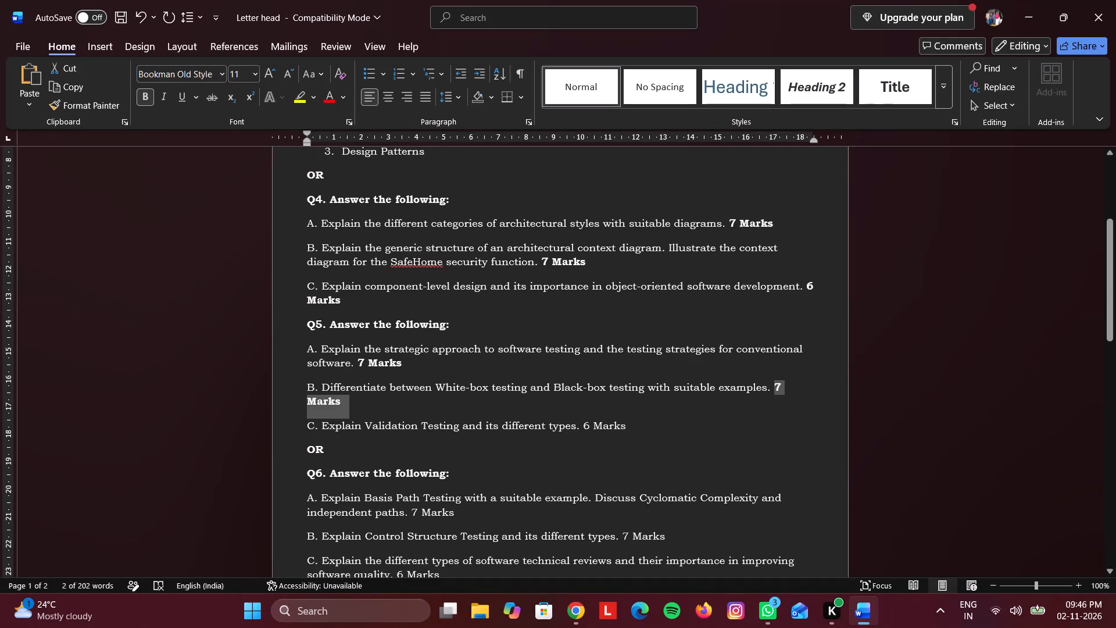
drag(587, 426, 630, 437)
click(641, 412)
Bold the marks at the end of Q6's questions A, B and C.
scroll(639, 415, down, 3)
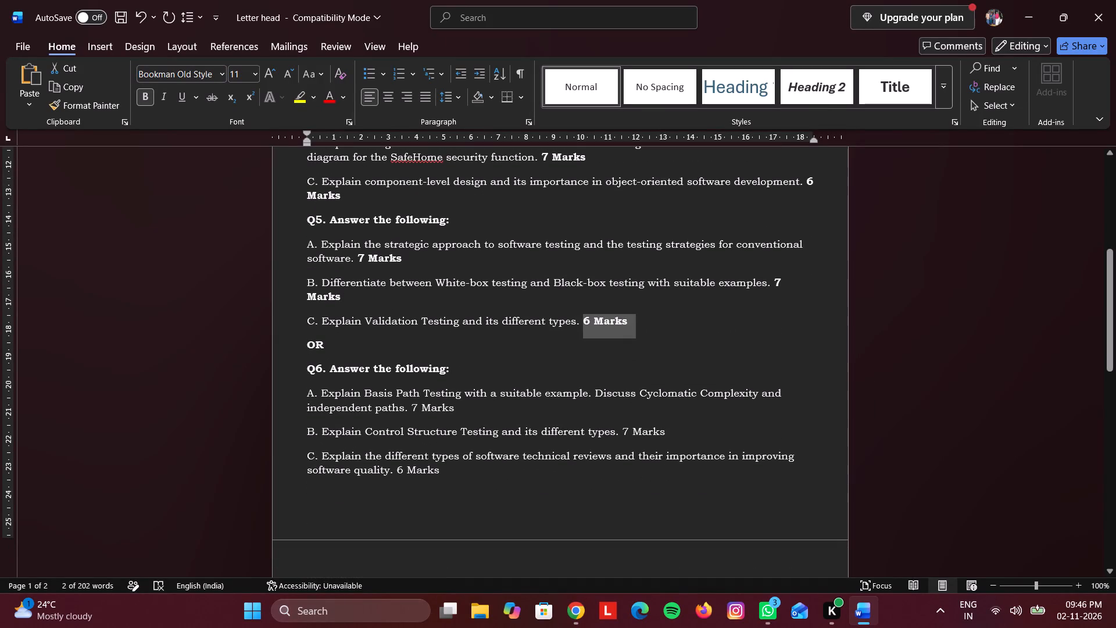
drag(413, 409, 458, 412)
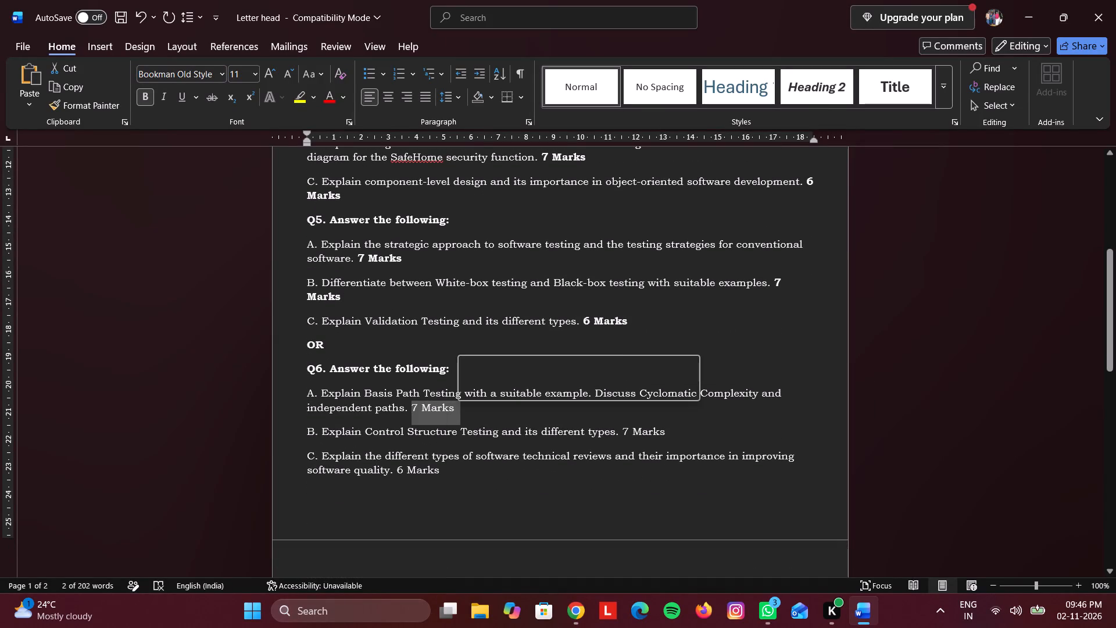
click(473, 389)
drag(625, 432, 686, 430)
click(702, 412)
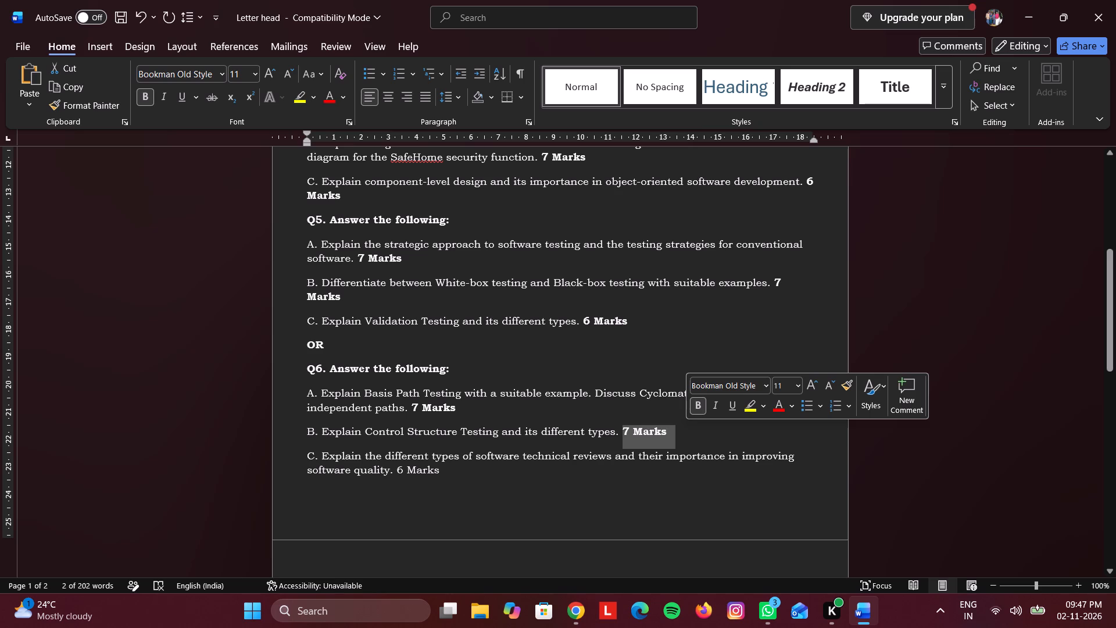
drag(398, 473, 452, 476)
click(473, 443)
click(467, 448)
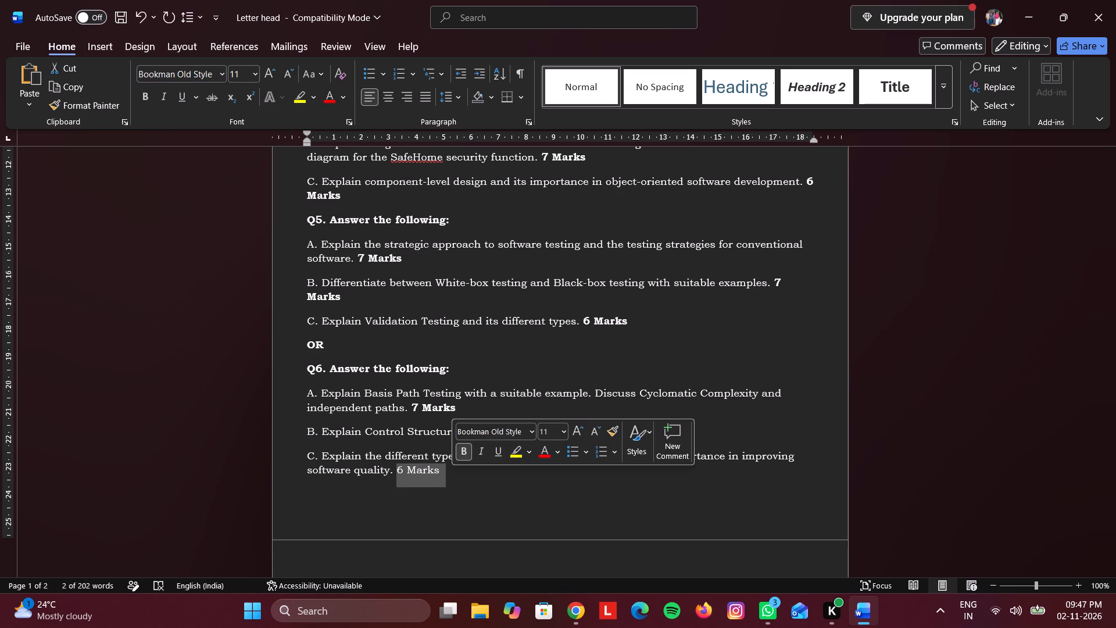
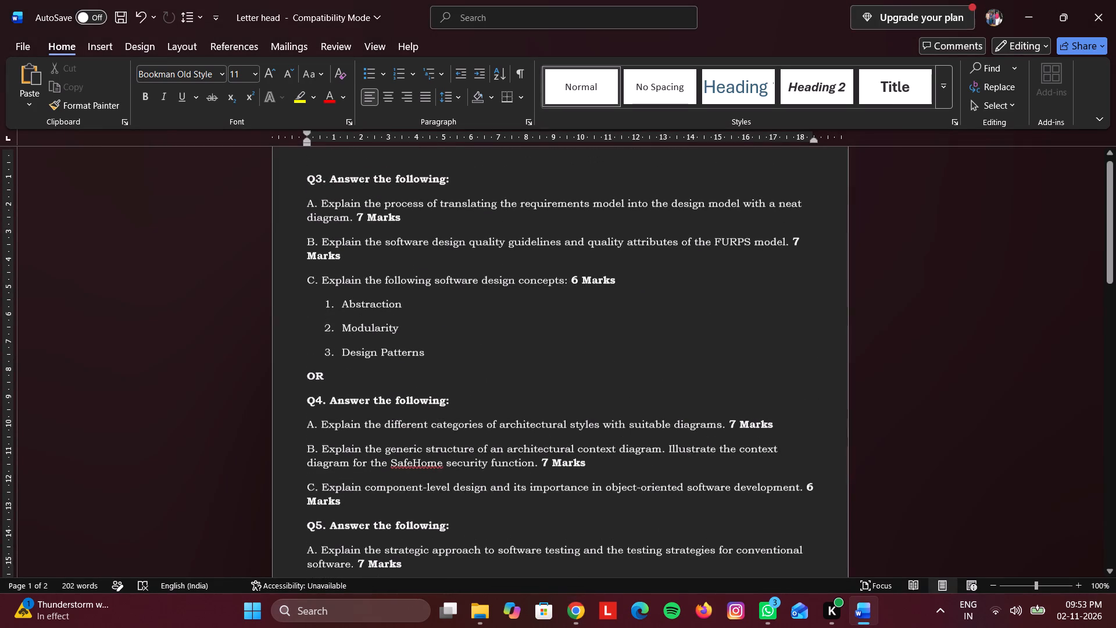
scroll(566, 299, up, 6)
click(307, 181)
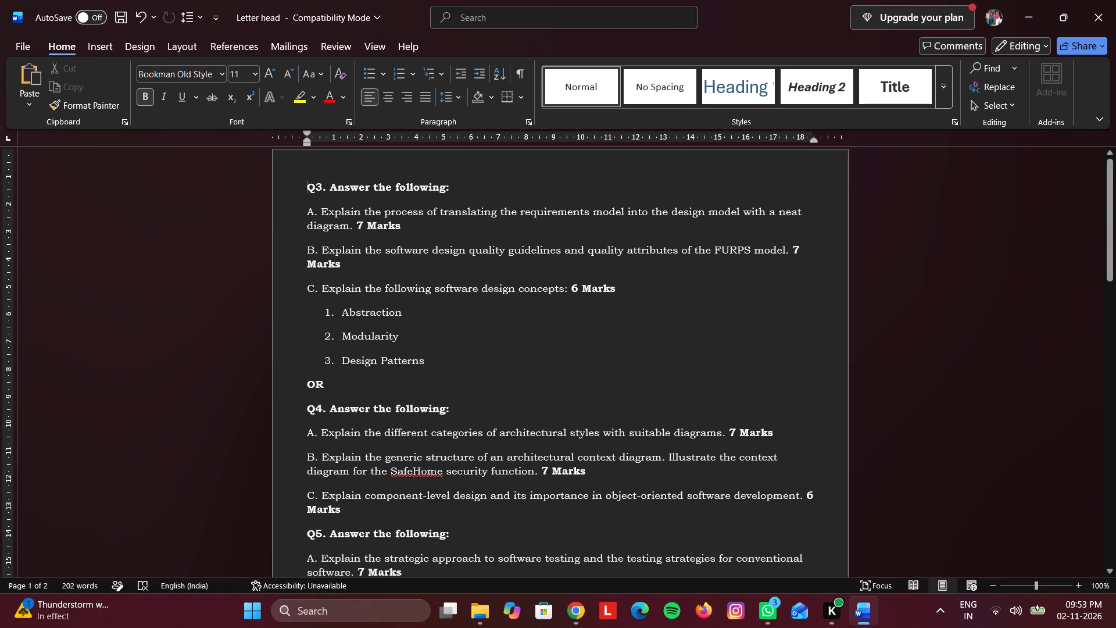
key(Return)
key(Up)
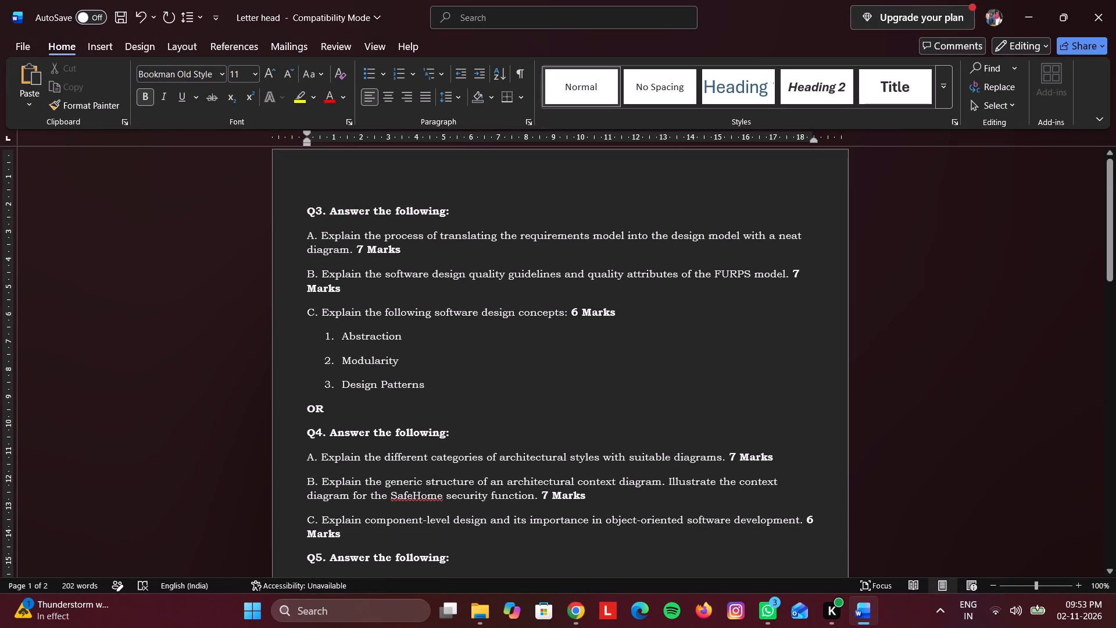
key(ctrl+v)
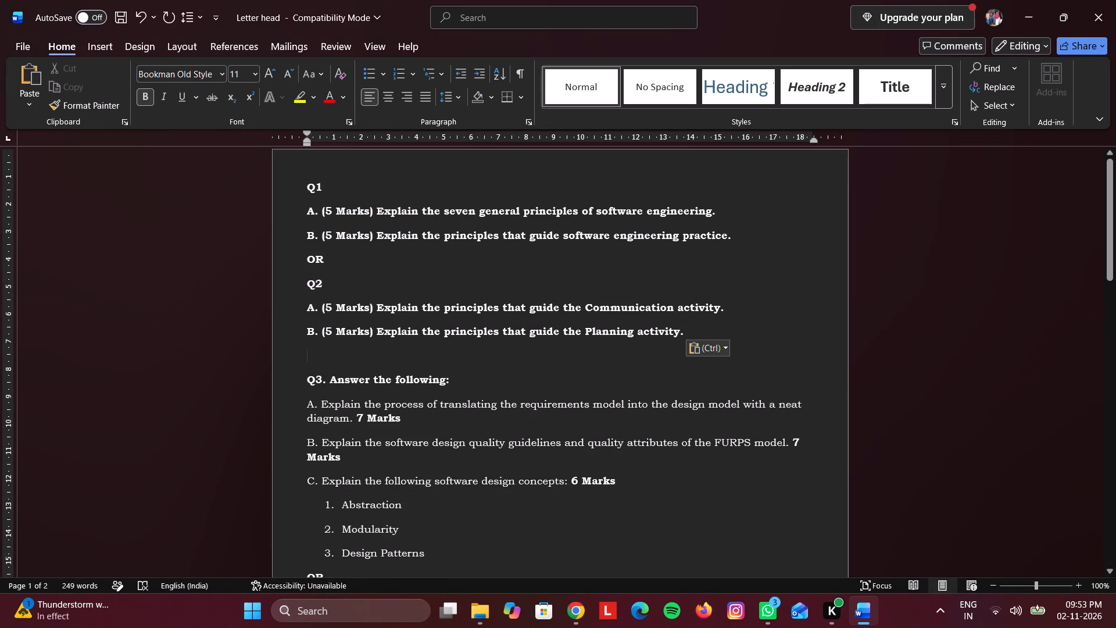
Remove the bold formatting from the pasted Q1 OR Q2 question block above Q3.
drag(683, 325, 410, 223)
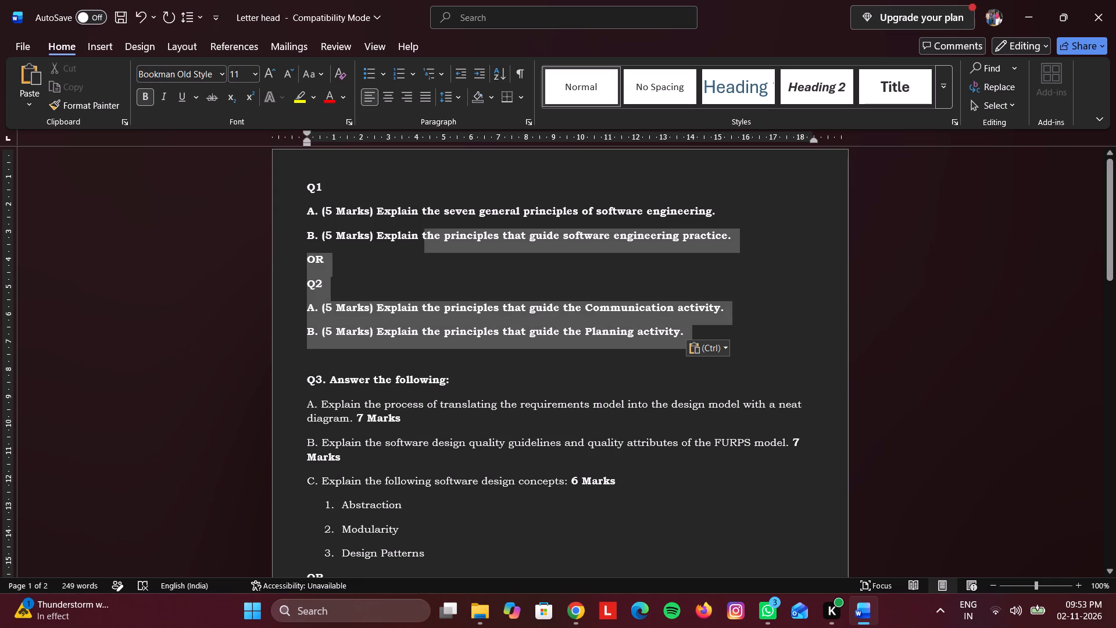
drag(410, 223, 302, 191)
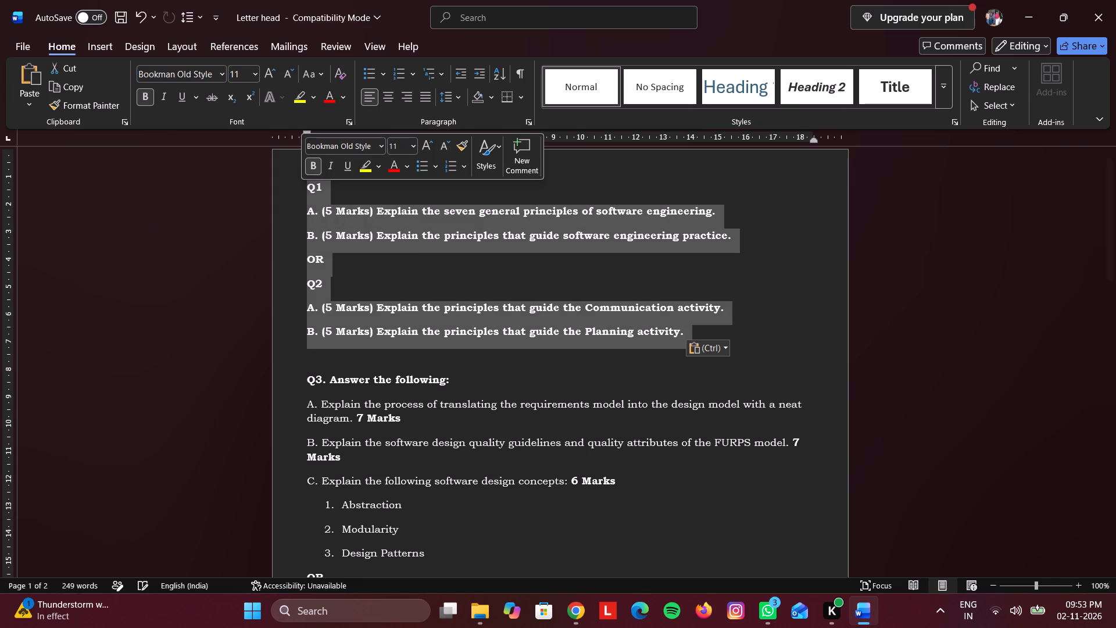
click(316, 169)
click(344, 241)
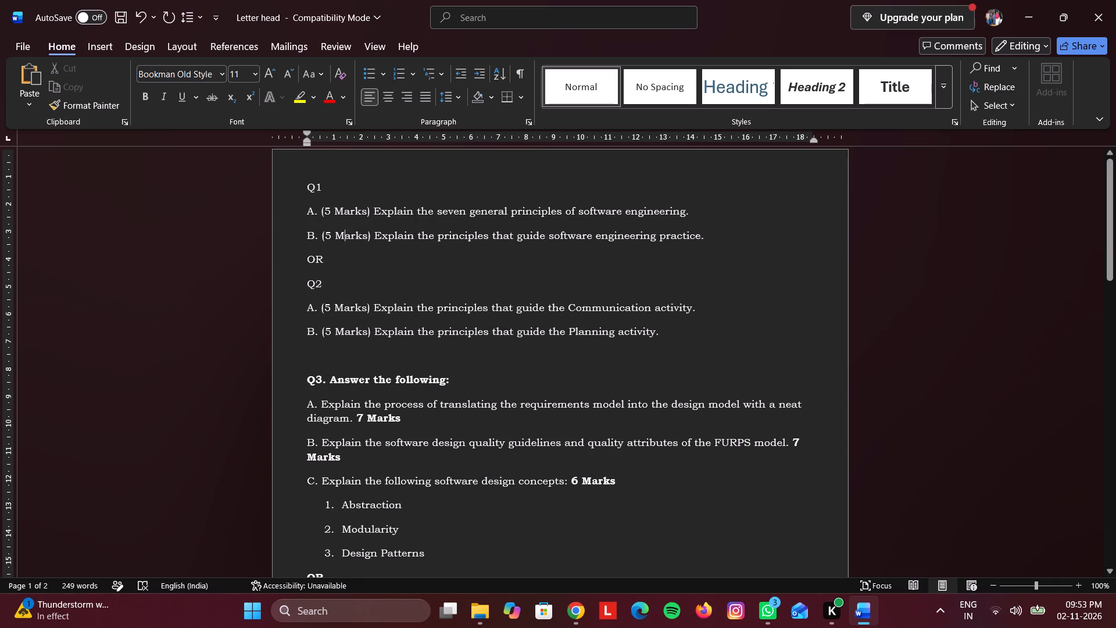
Copy "Answer the following:" from the Q3 heading and add it after "Q1." and "Q2.", adding the missing periods.
drag(331, 380, 450, 389)
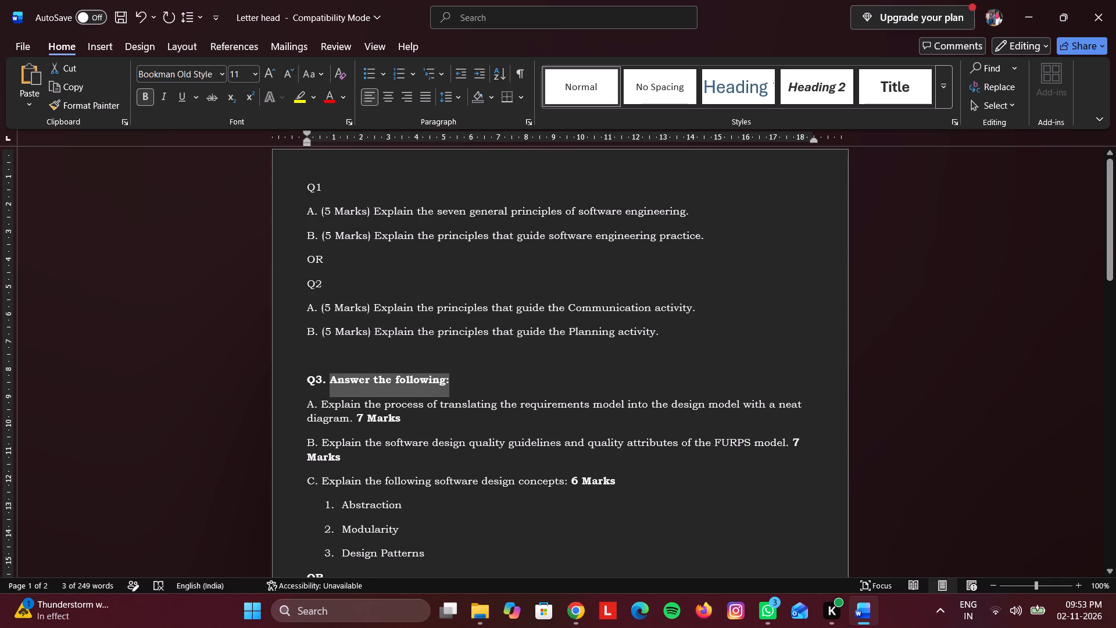
key(ctrl+c)
click(349, 184)
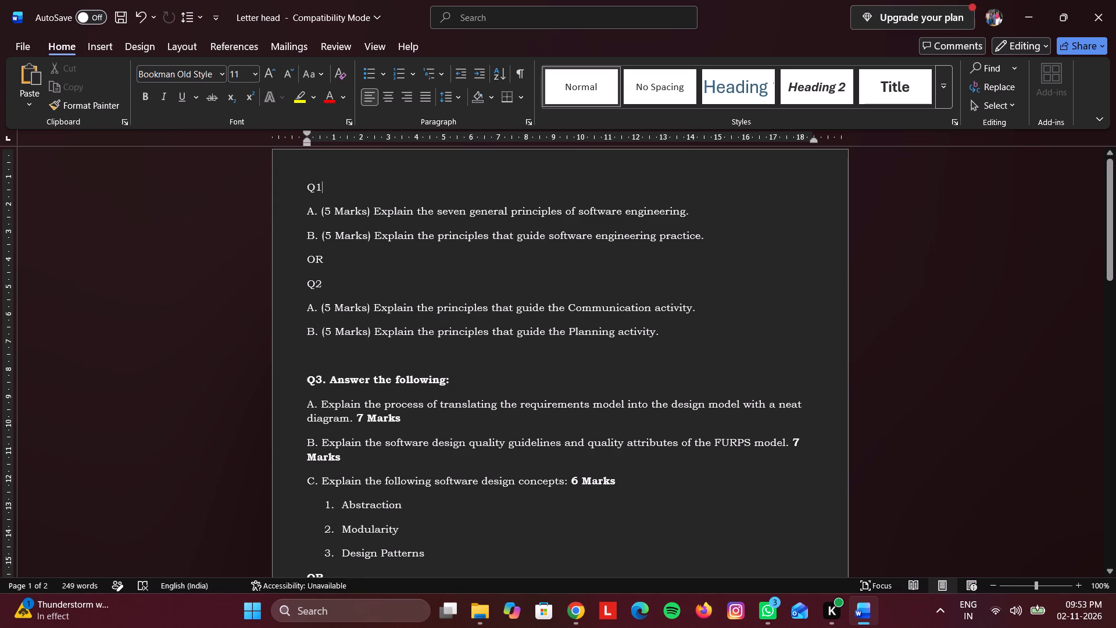
text(.)
key(space)
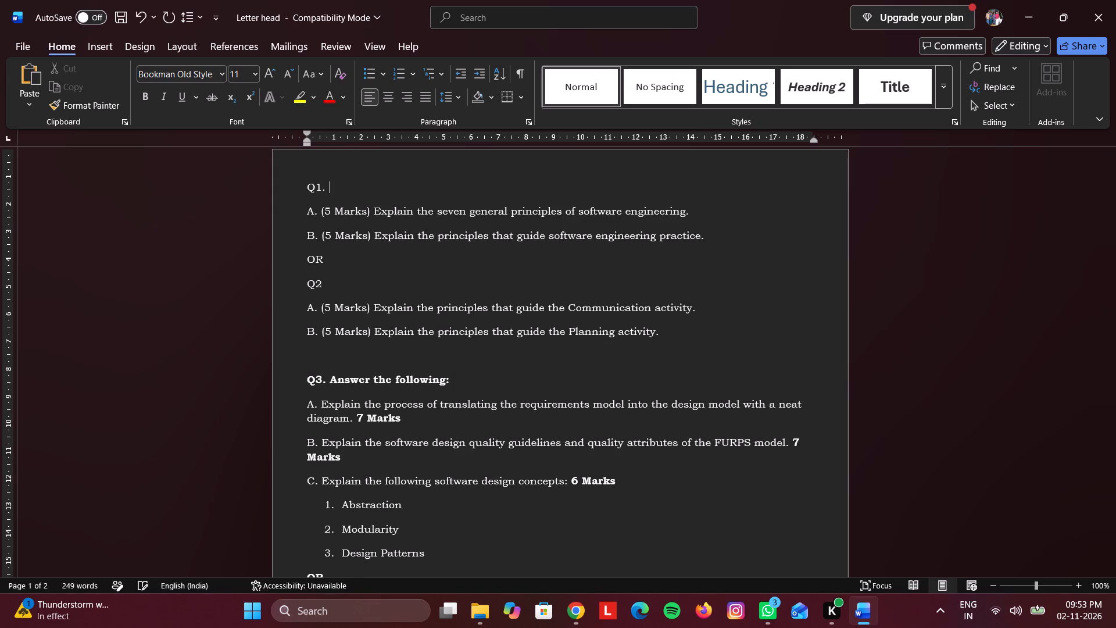
key(ctrl+v)
click(326, 285)
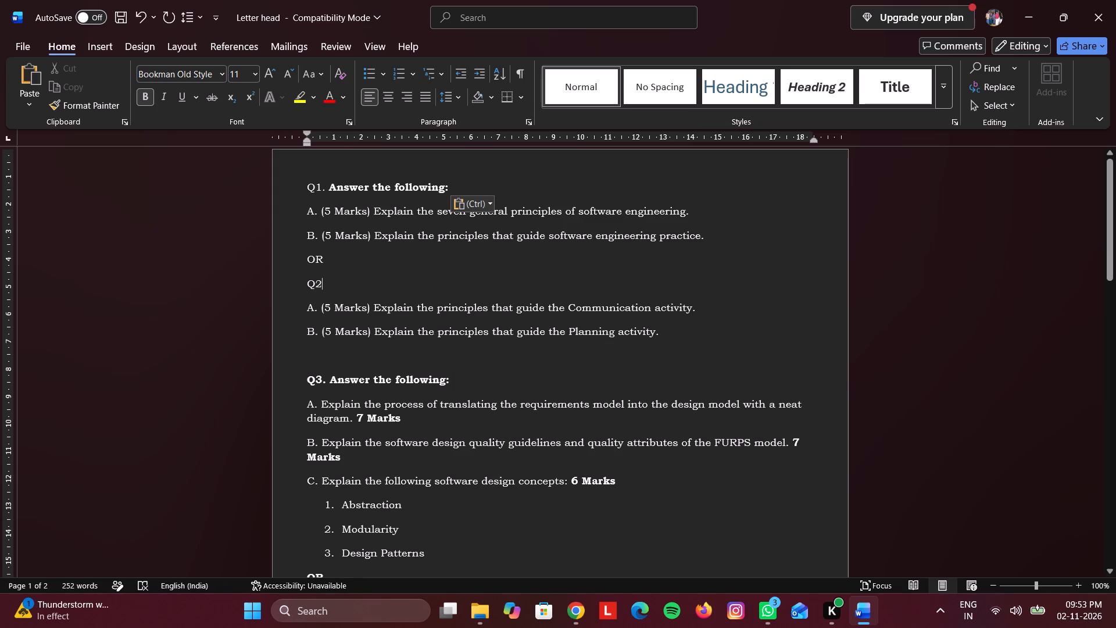
text(.)
key(space)
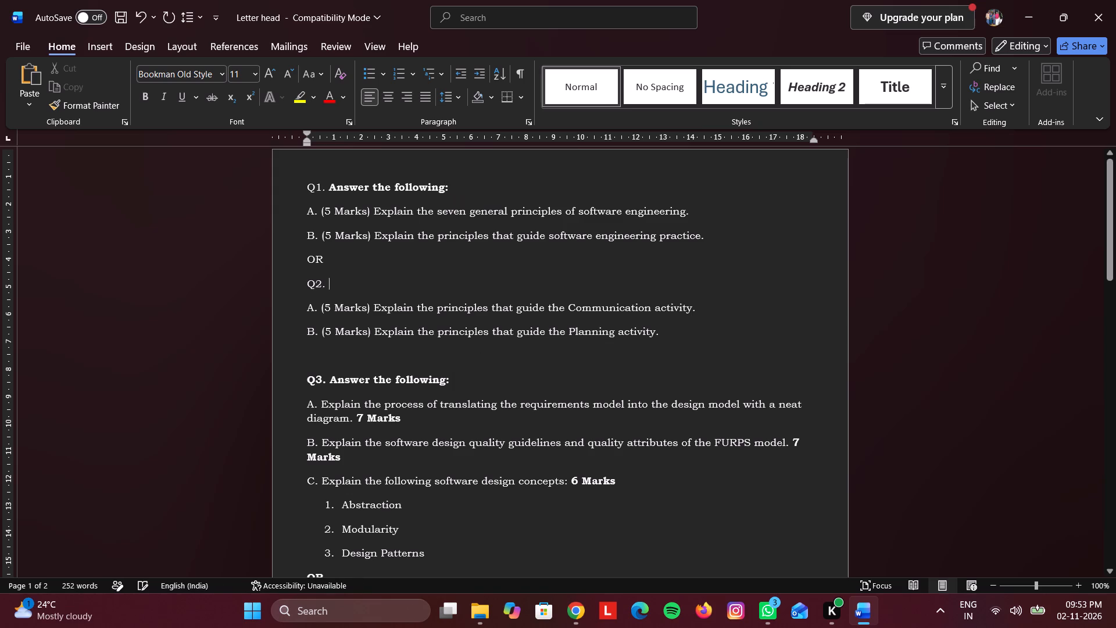
key(ctrl+v)
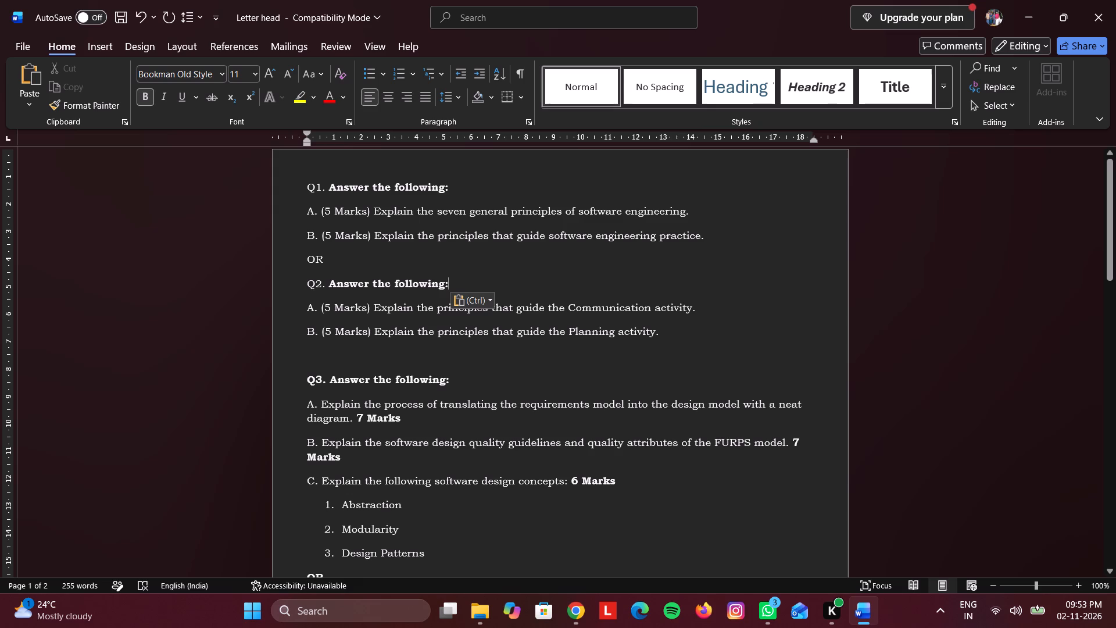
Move "5 Marks" from the brackets in Q1 A to the end of its line and add it at the end of Q1 B, Q2 A and Q2 B.
drag(327, 208, 355, 212)
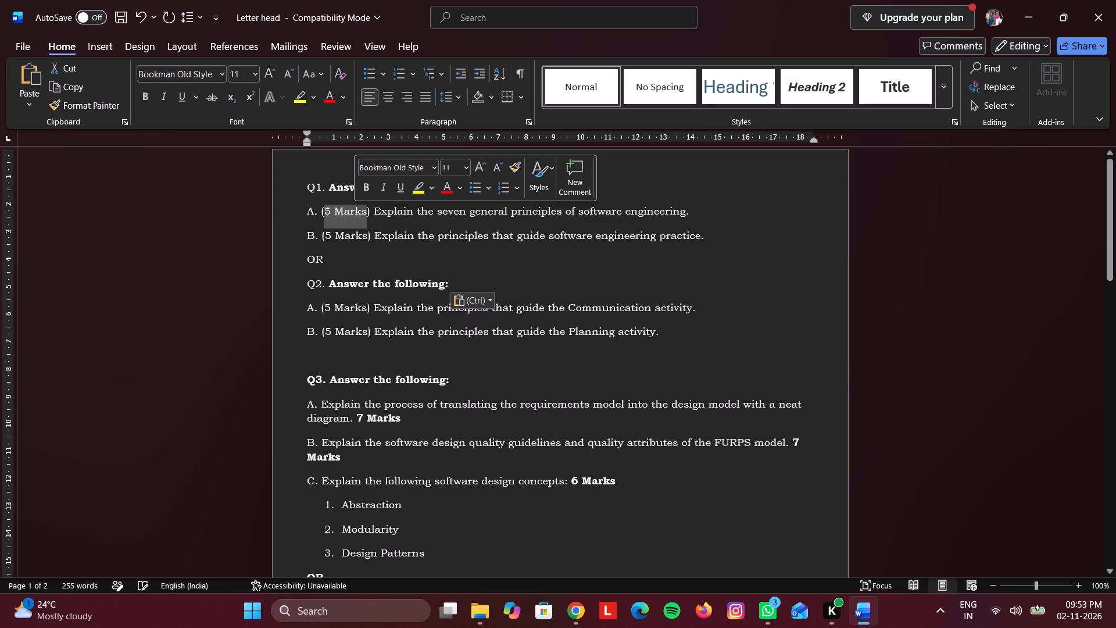
key(ctrl+x)
click(666, 212)
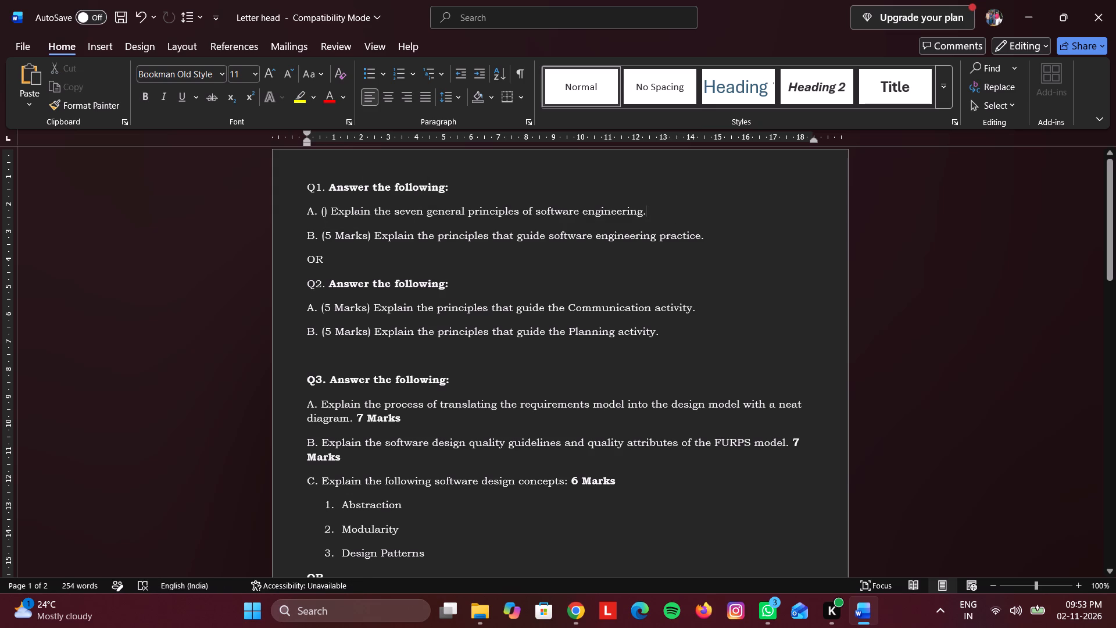
key(ctrl+v)
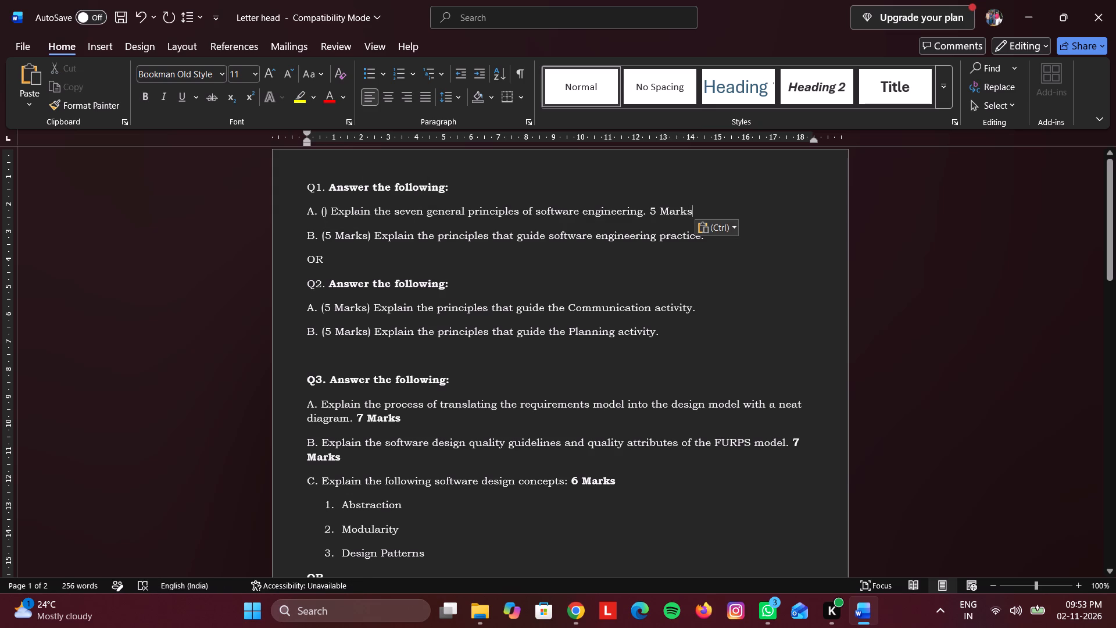
click(710, 241)
key(ctrl+v)
click(707, 299)
click(706, 314)
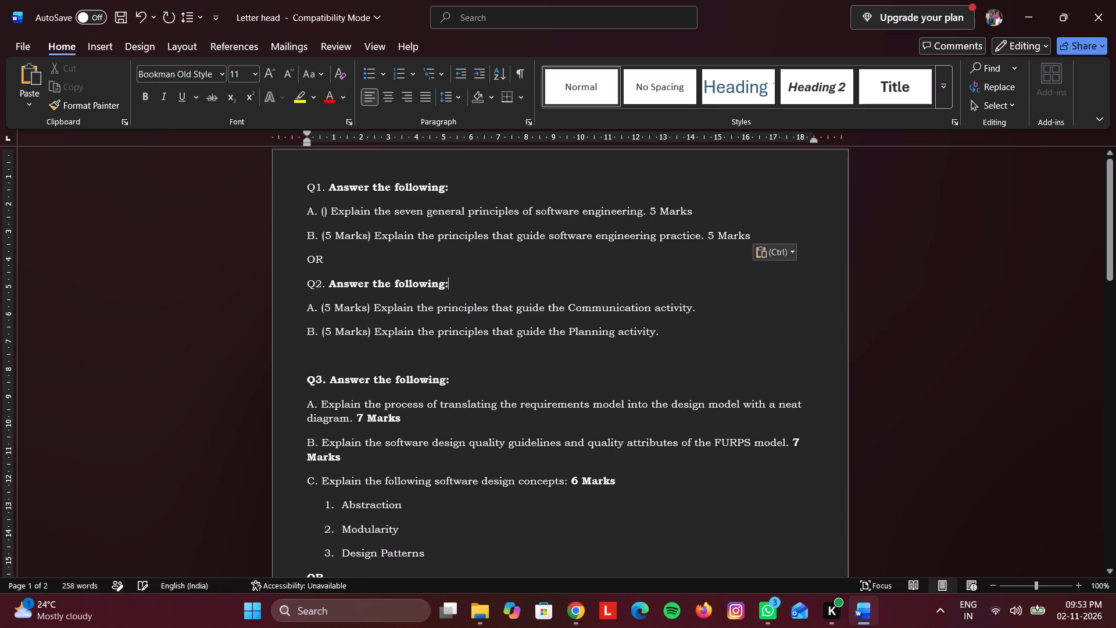
key(ctrl+v)
click(674, 331)
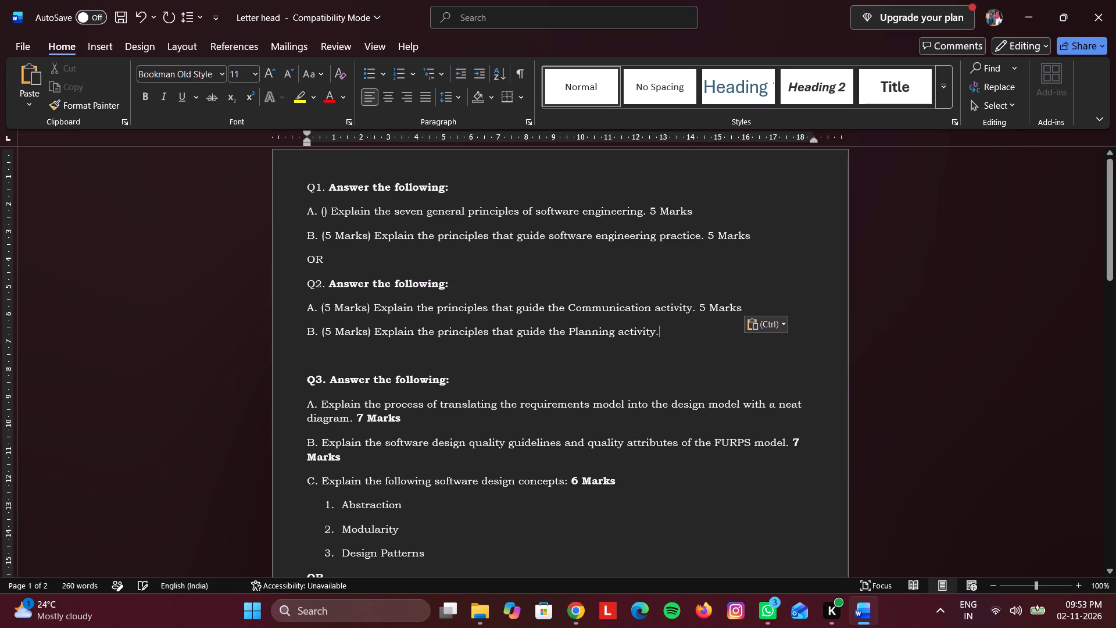
key(ctrl+v)
Delete the empty brackets in Q1 A and the leading "(5 Marks)" from Q1 B, Q2 A and Q2 B.
click(331, 210)
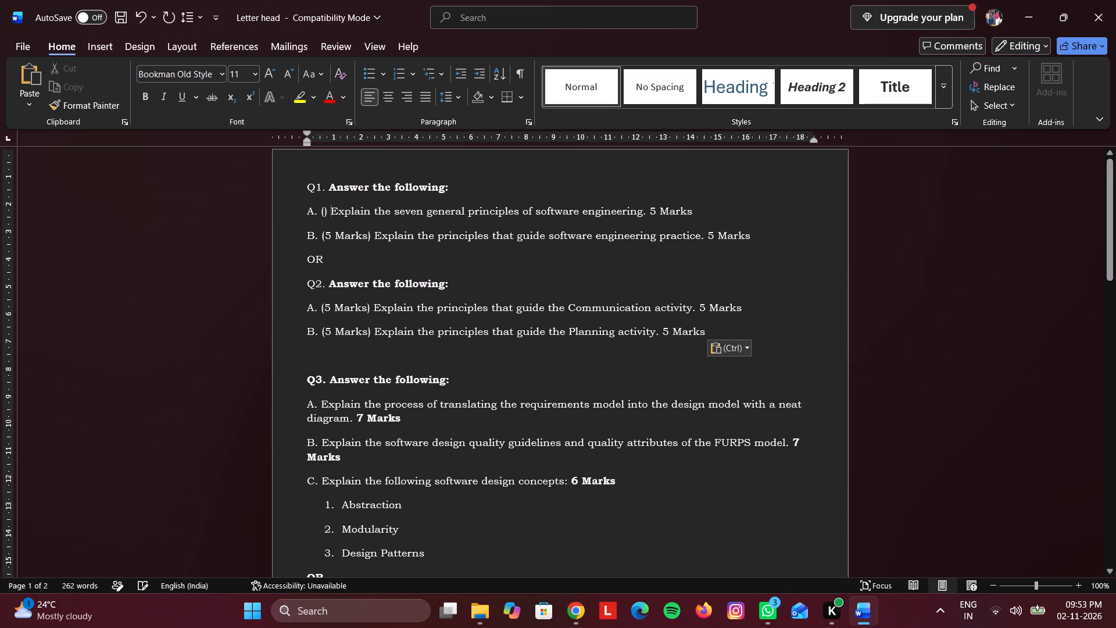
key(BackSpace)
key(BackSpace)
key(BackSpace)
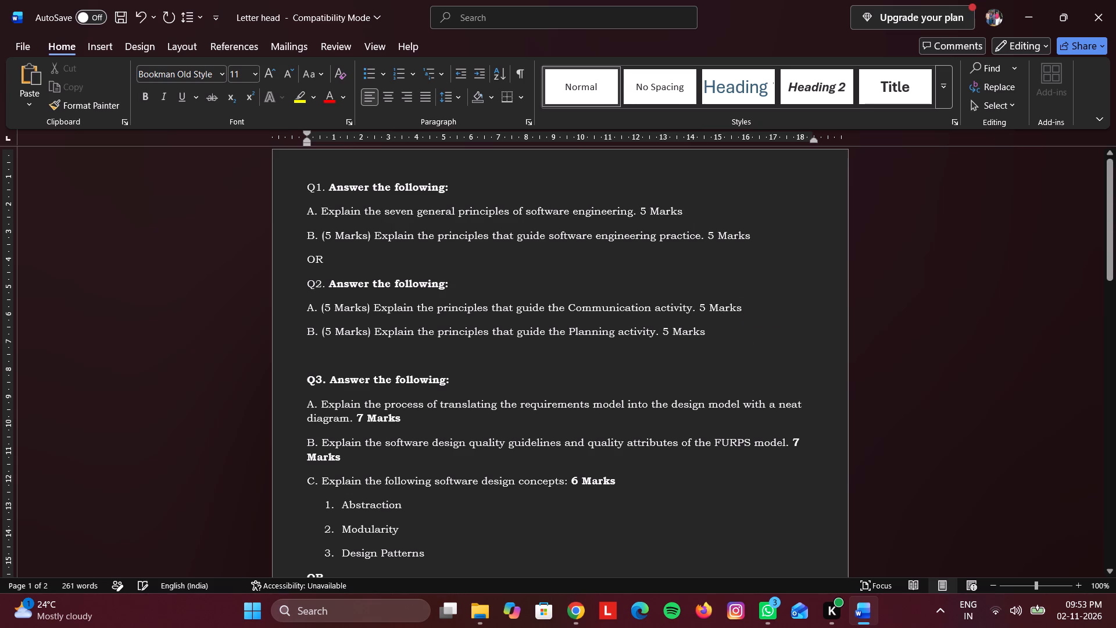
drag(323, 234, 374, 235)
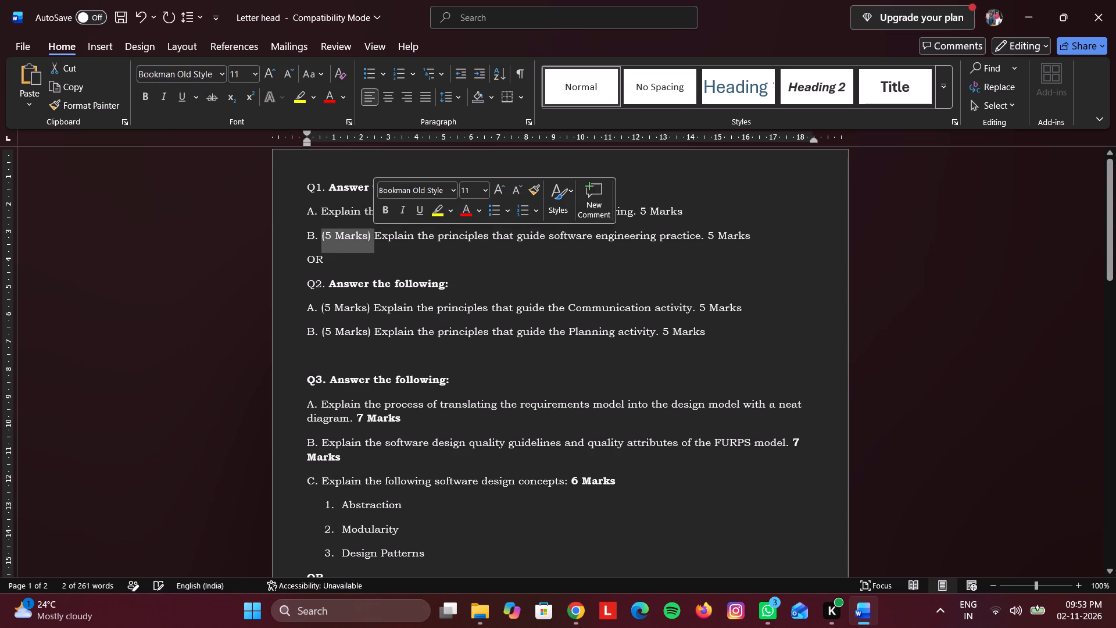
key(BackSpace)
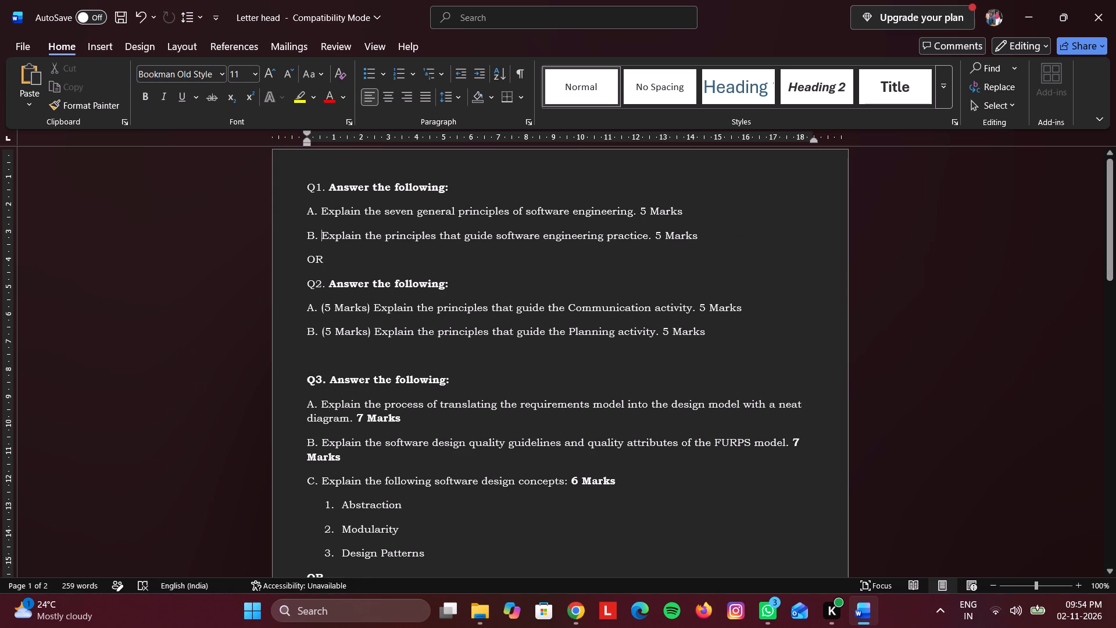
drag(320, 304, 373, 308)
key(BackSpace)
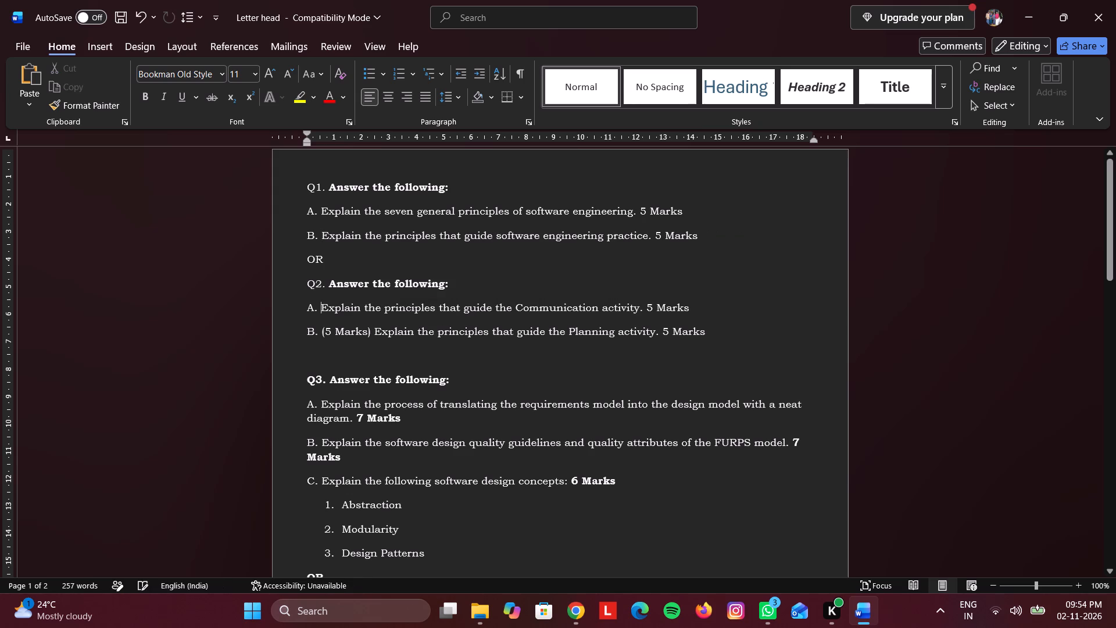
drag(320, 329, 370, 338)
key(BackSpace)
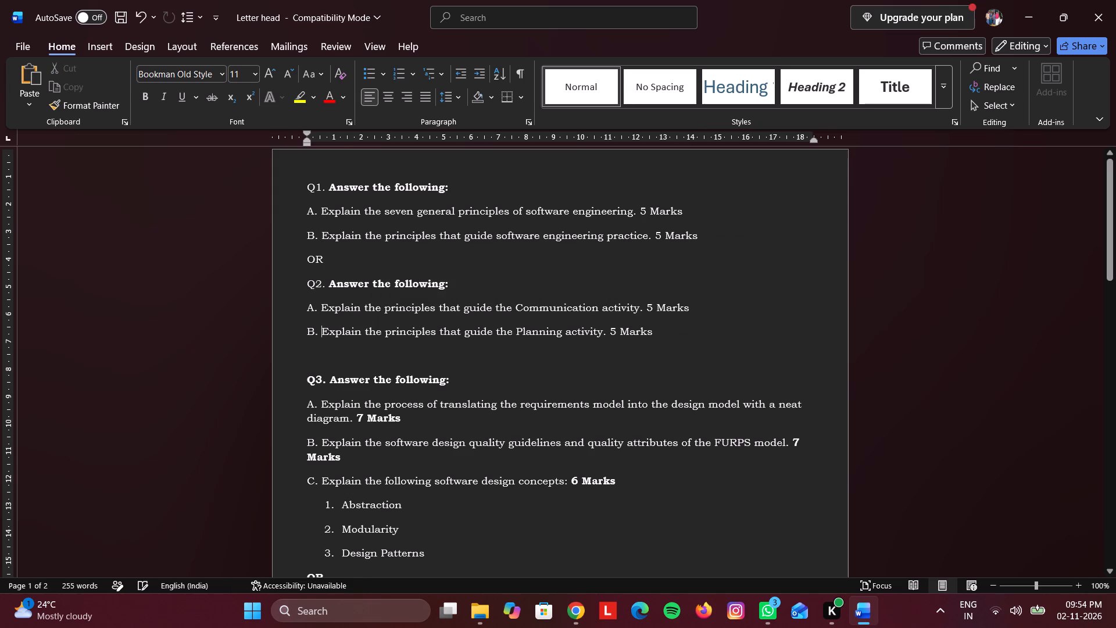
Make the "5 Marks" text at the end of all four Q1 and Q2 sub-questions bold.
drag(642, 211, 677, 212)
click(677, 212)
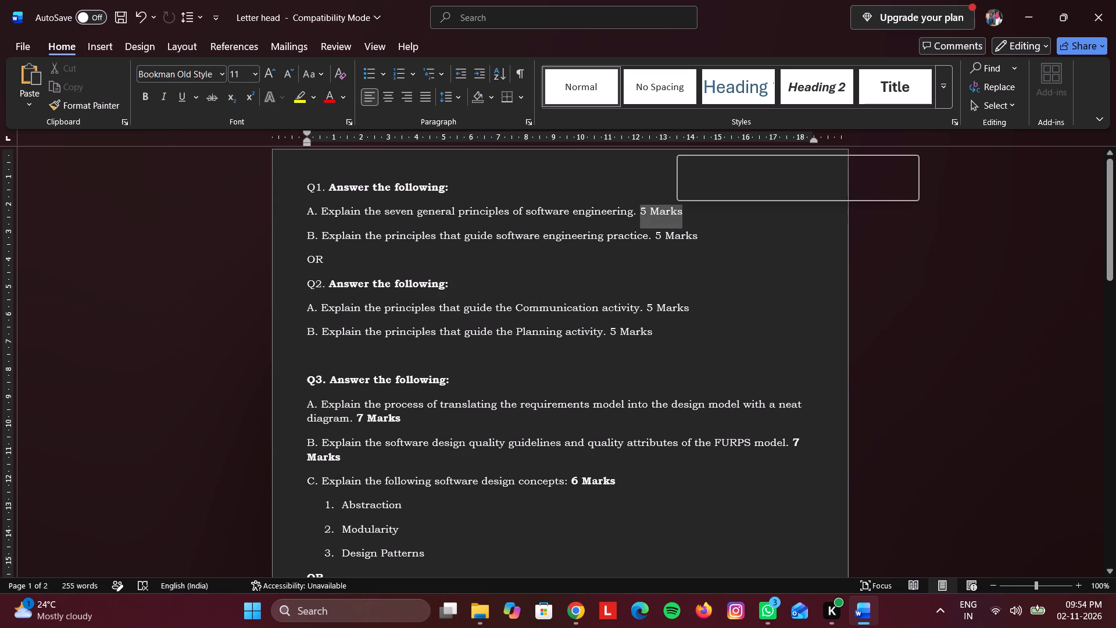
drag(641, 209, 692, 218)
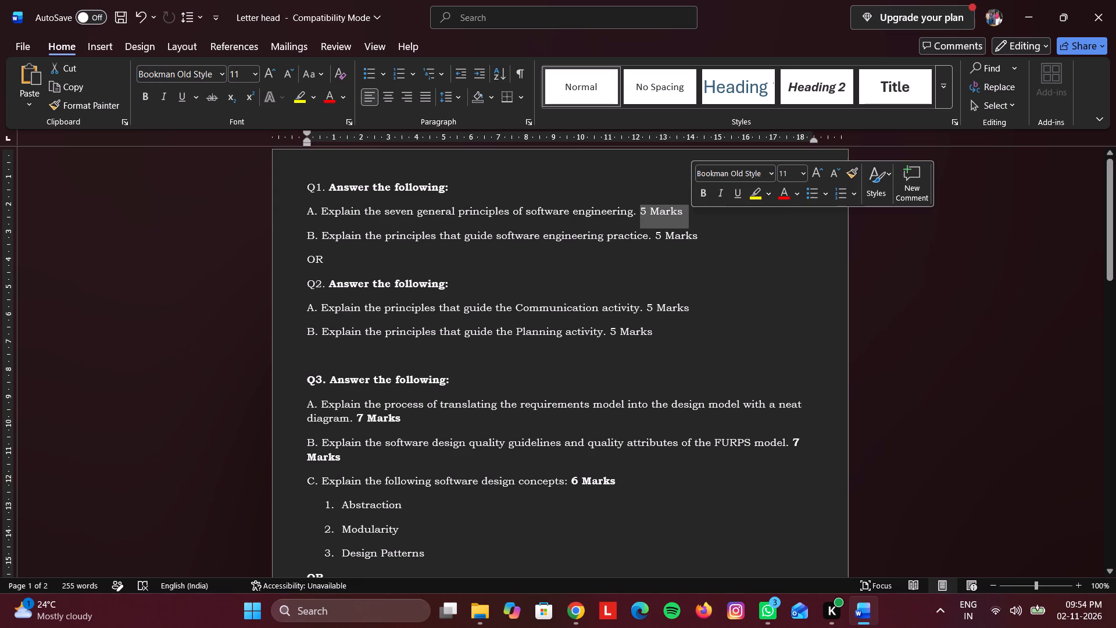
click(709, 192)
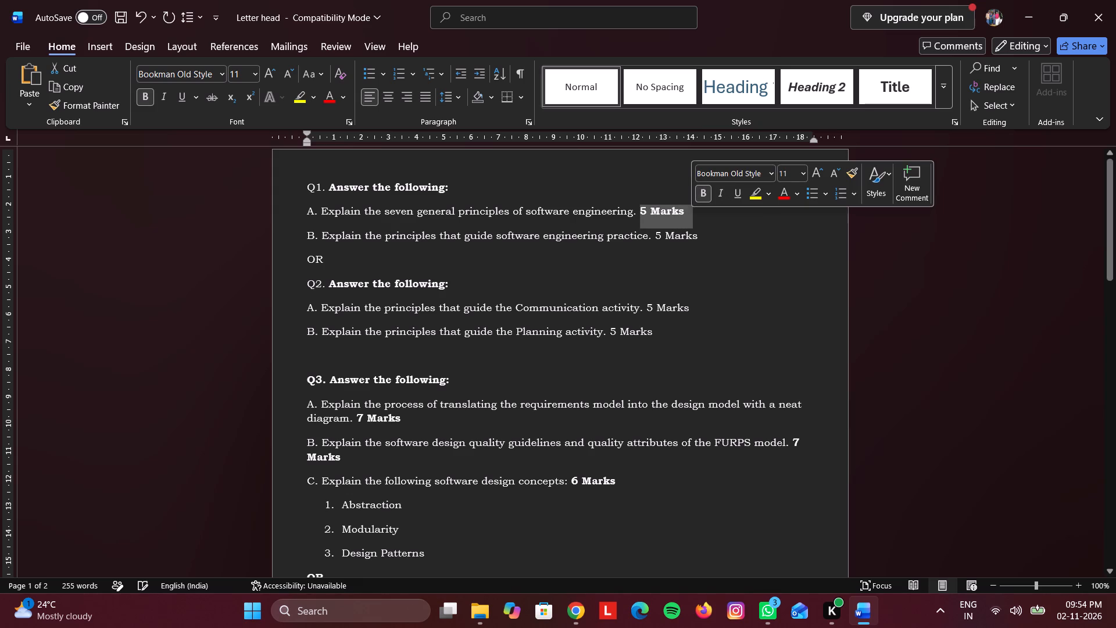
drag(656, 240, 703, 243)
click(716, 219)
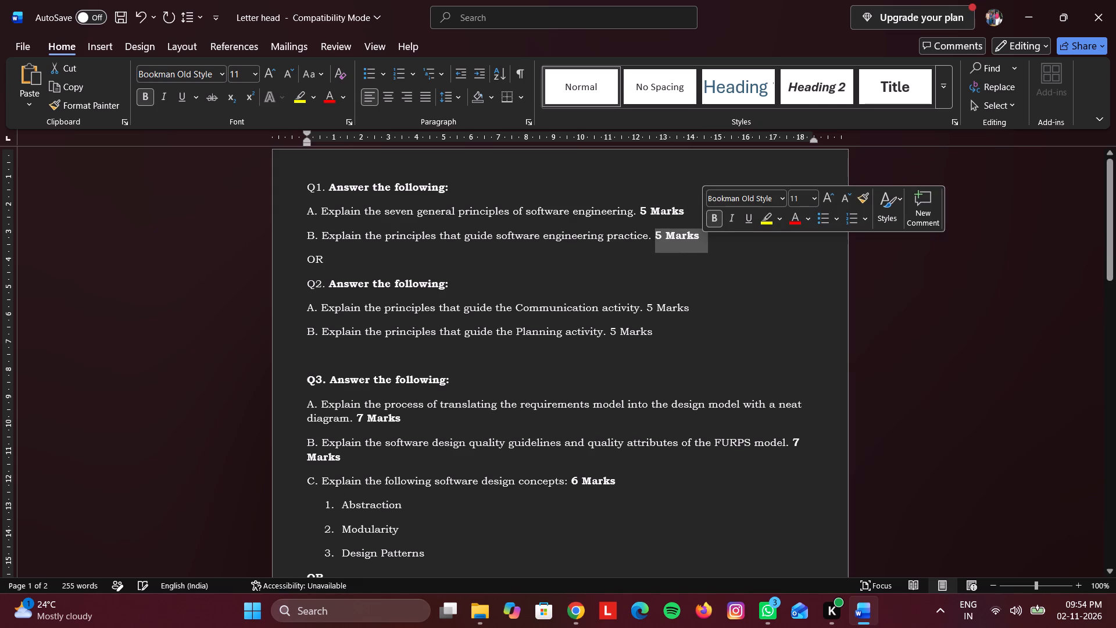
drag(659, 307, 684, 308)
click(676, 308)
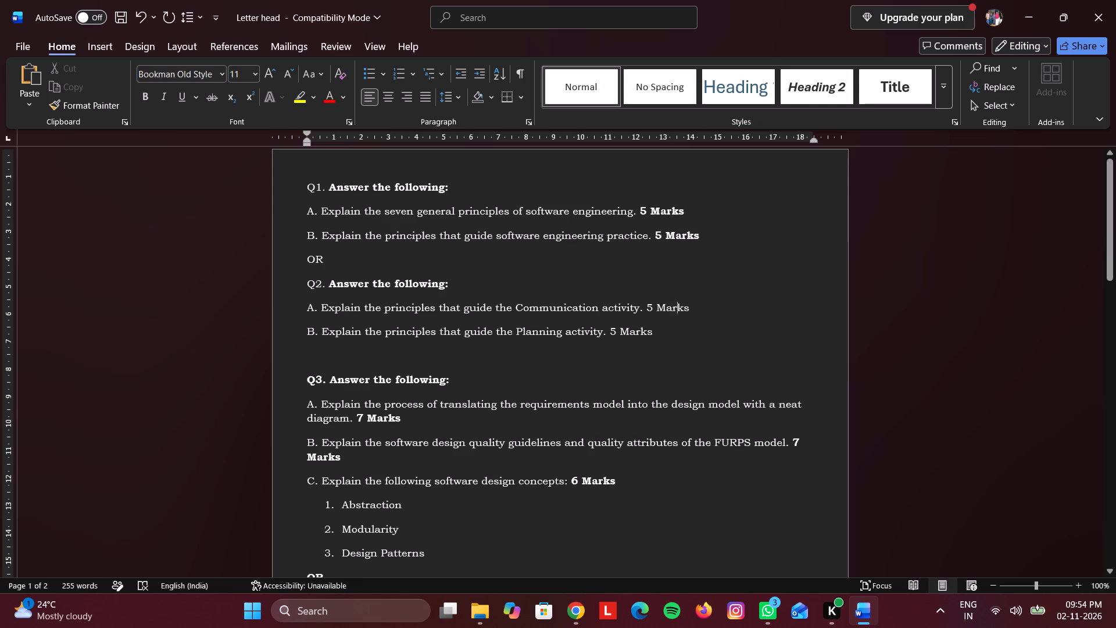
drag(645, 303, 708, 308)
click(725, 283)
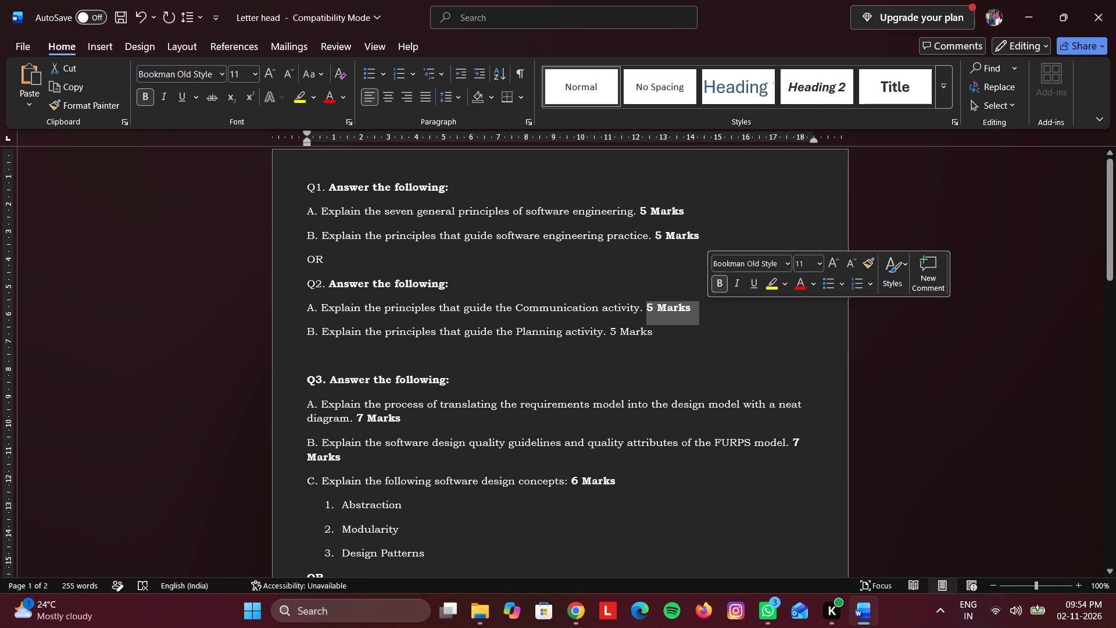
drag(609, 331, 657, 337)
click(674, 312)
click(666, 362)
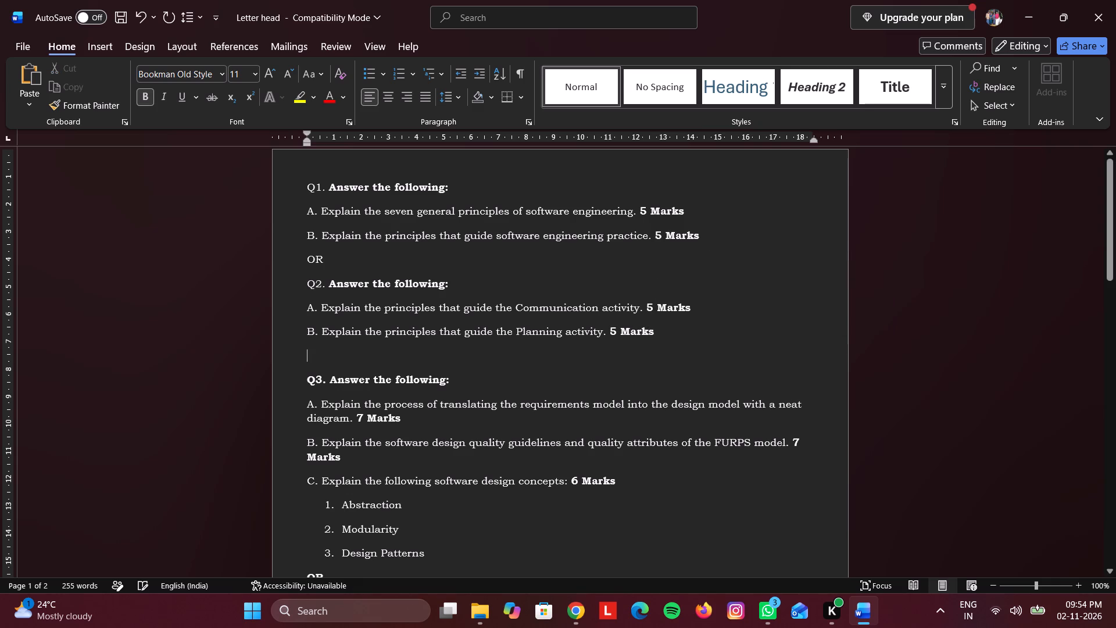
Make the "Q2." and "Q1." labels bold to match the rest of their headings.
drag(304, 282, 357, 295)
click(368, 277)
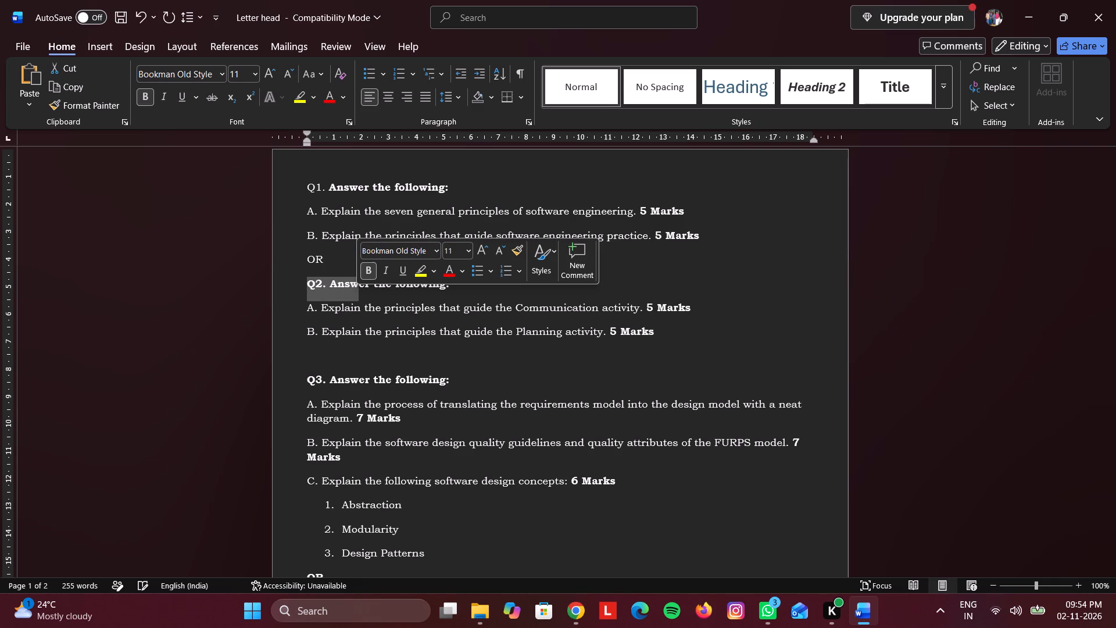
drag(307, 182, 346, 190)
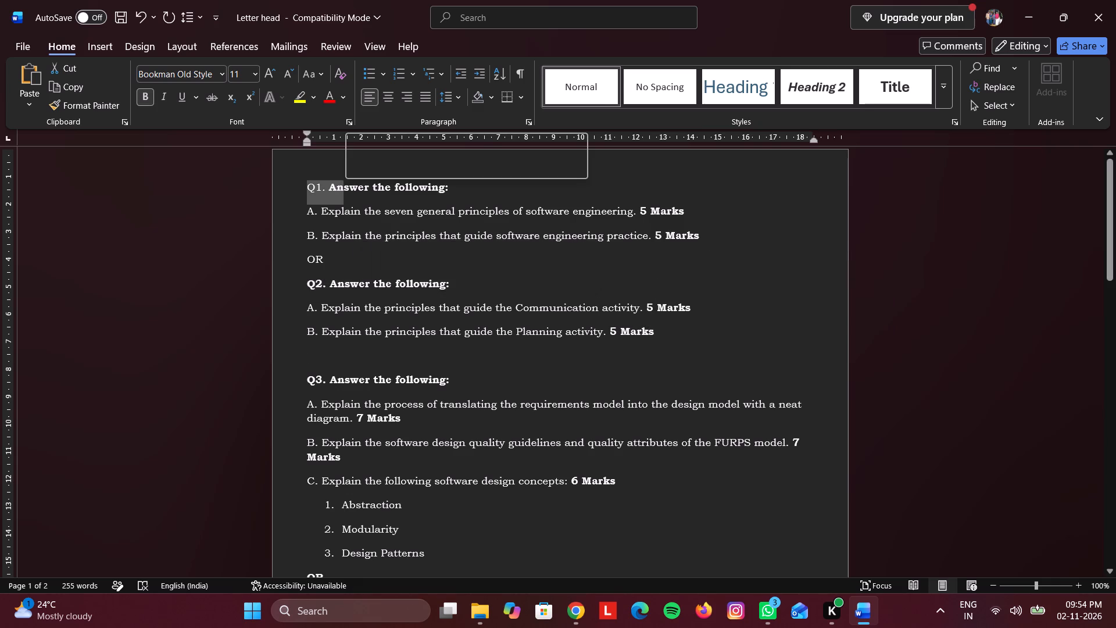
double_click(355, 170)
click(357, 165)
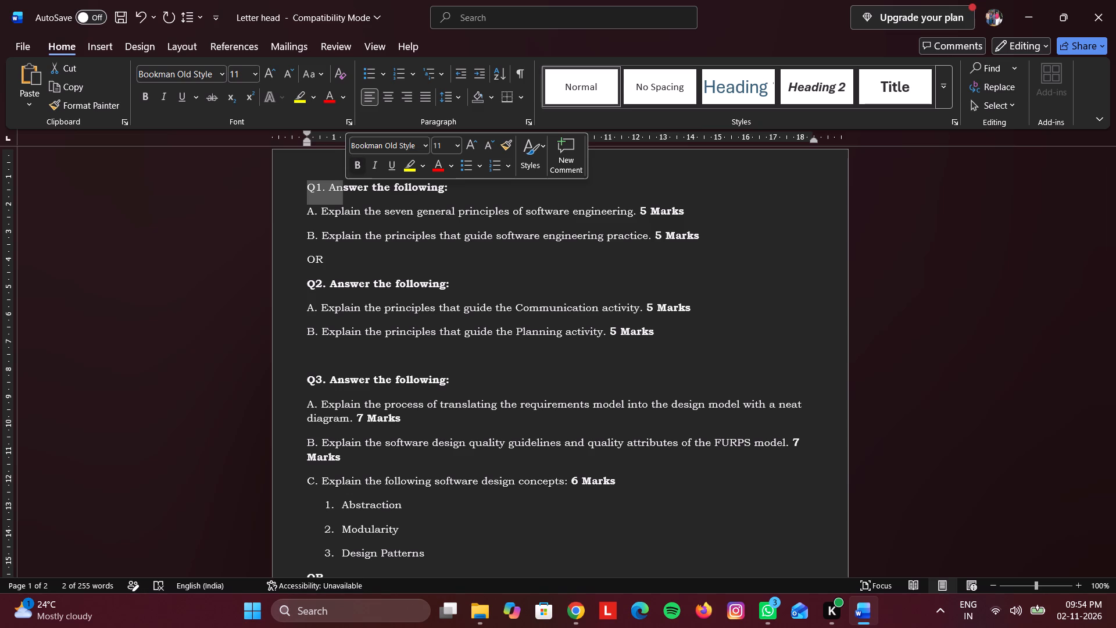
click(380, 261)
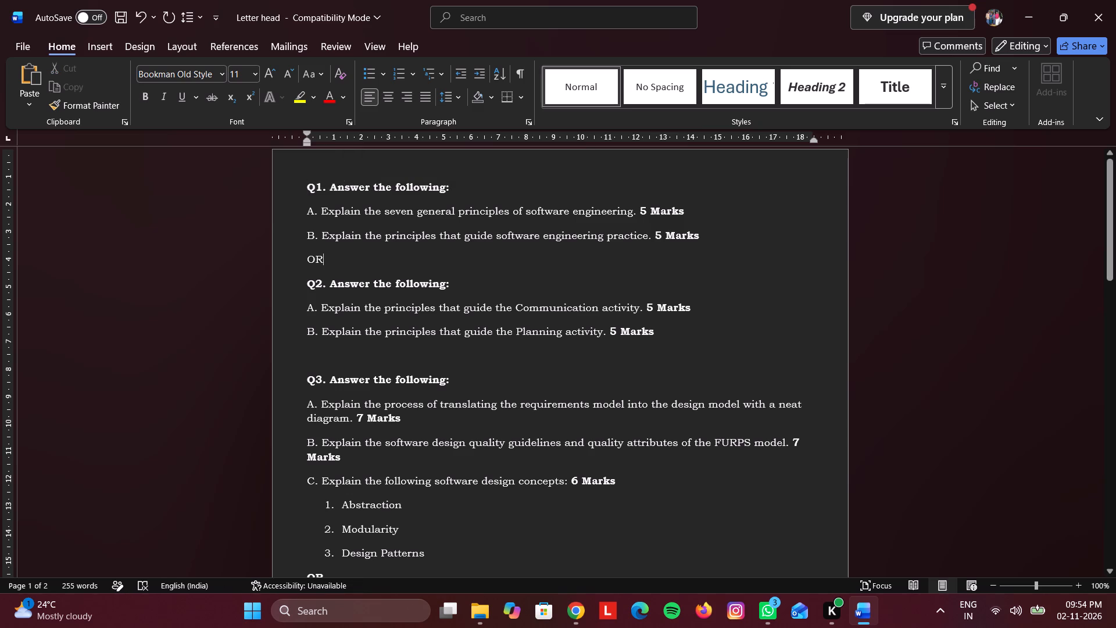
Set the whole document's font to Times New Roman and justify all of its text.
scroll(380, 274, down, 5)
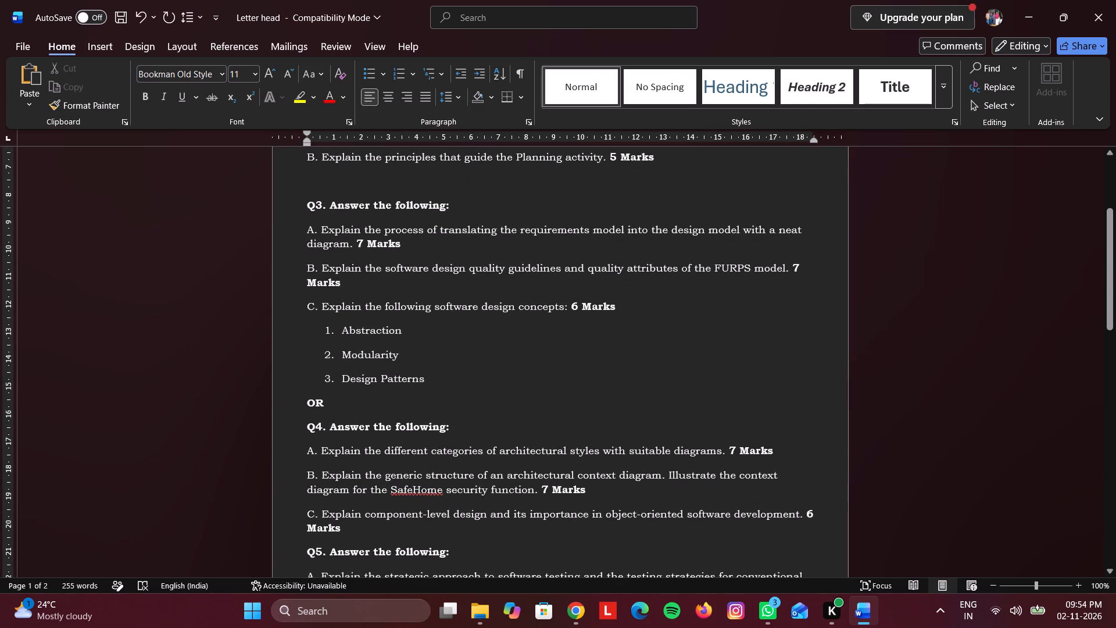
key(ctrl+a)
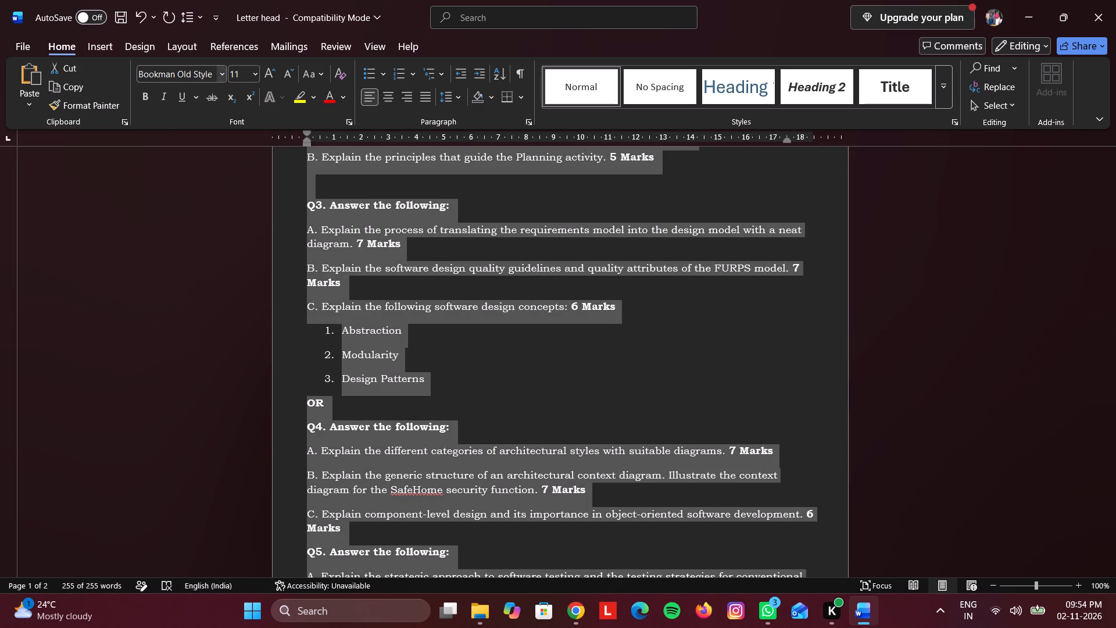
click(224, 74)
click(239, 219)
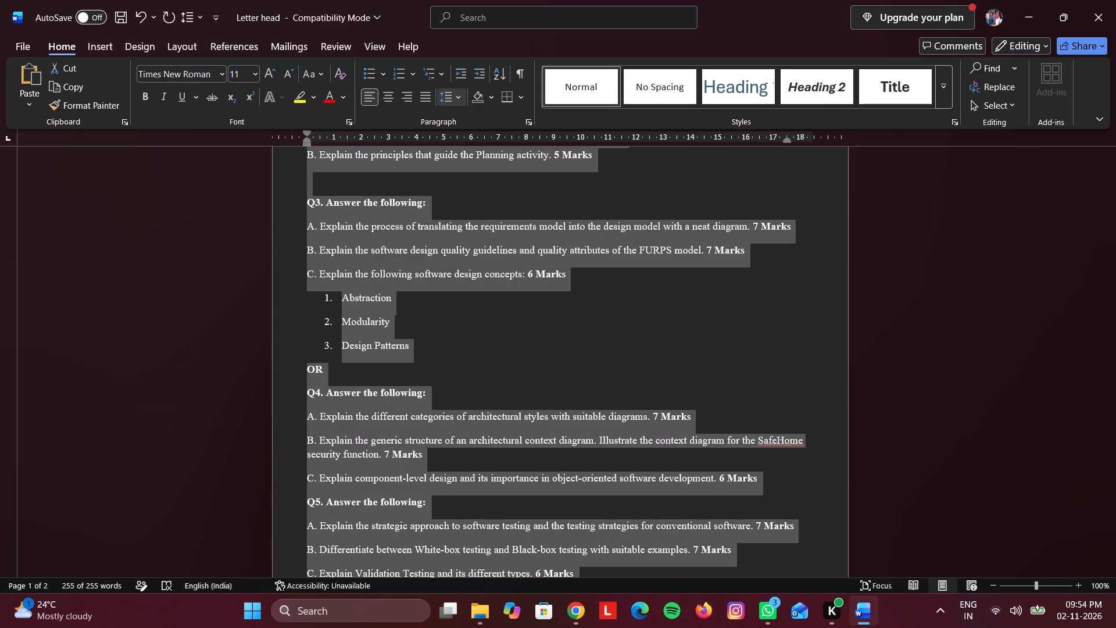
click(430, 99)
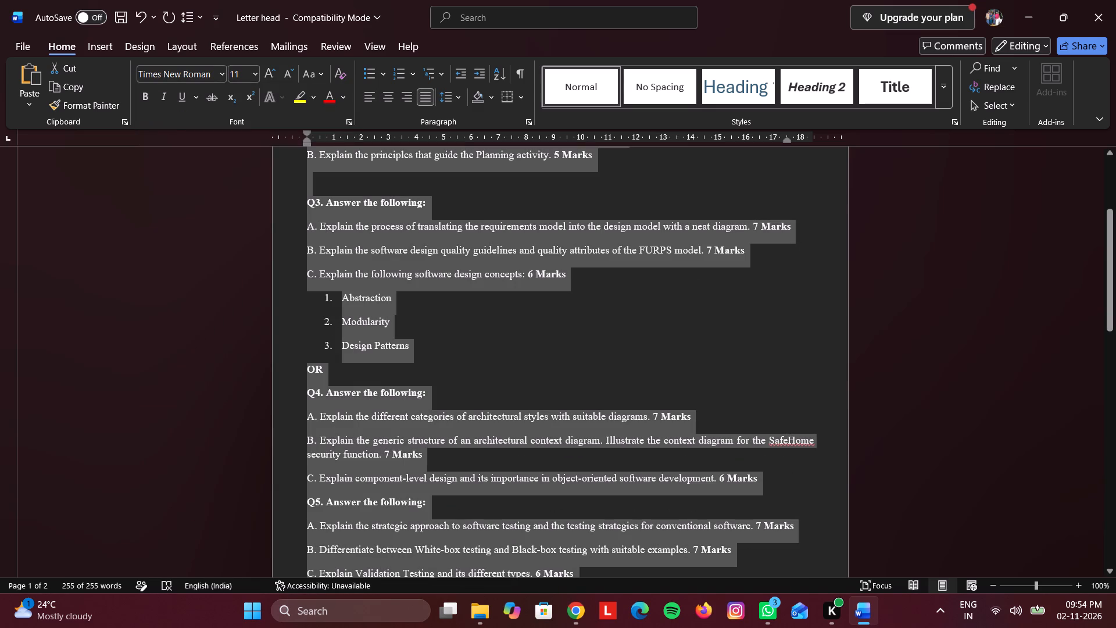
Insert a blank line between question Q4 C and the Q5 heading.
scroll(551, 294, up, 3)
click(535, 300)
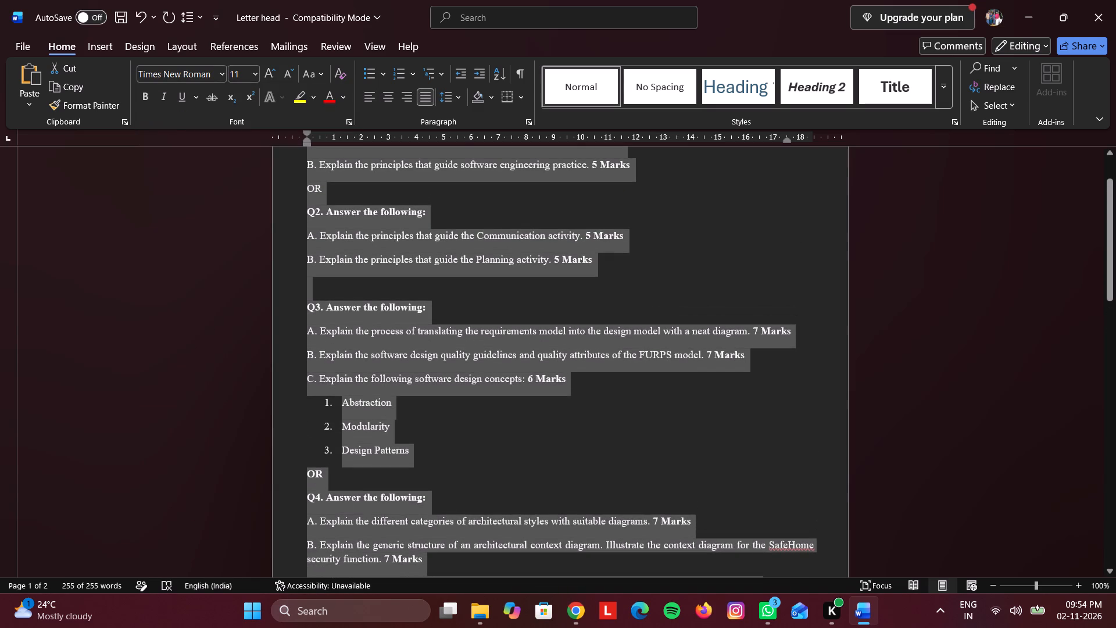
scroll(530, 298, up, 5)
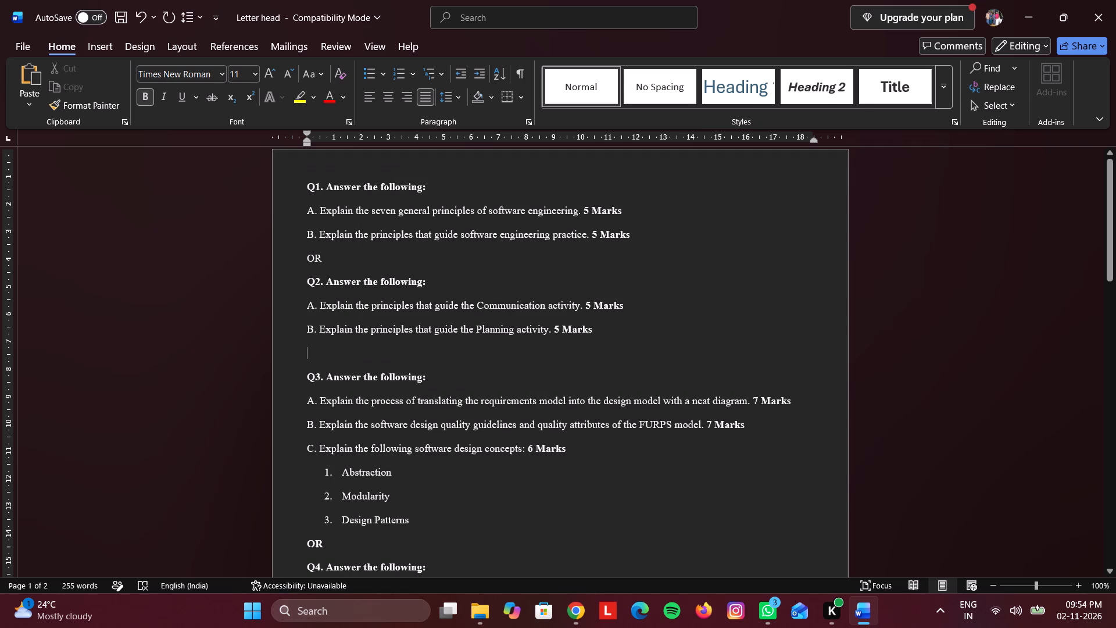
scroll(443, 319, down, 3)
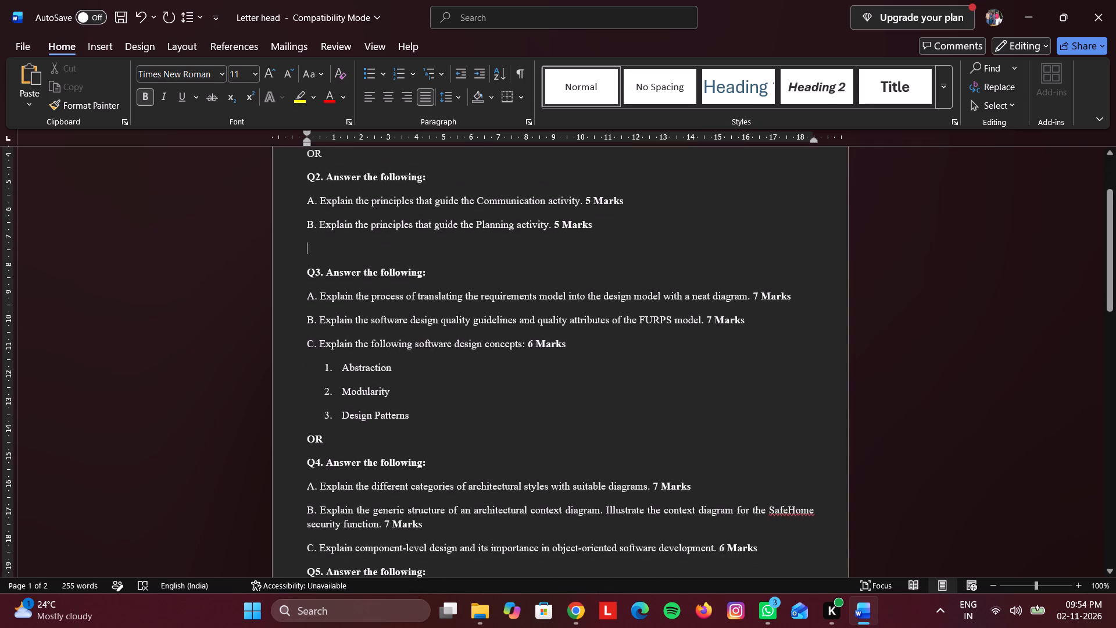
scroll(443, 319, down, 3)
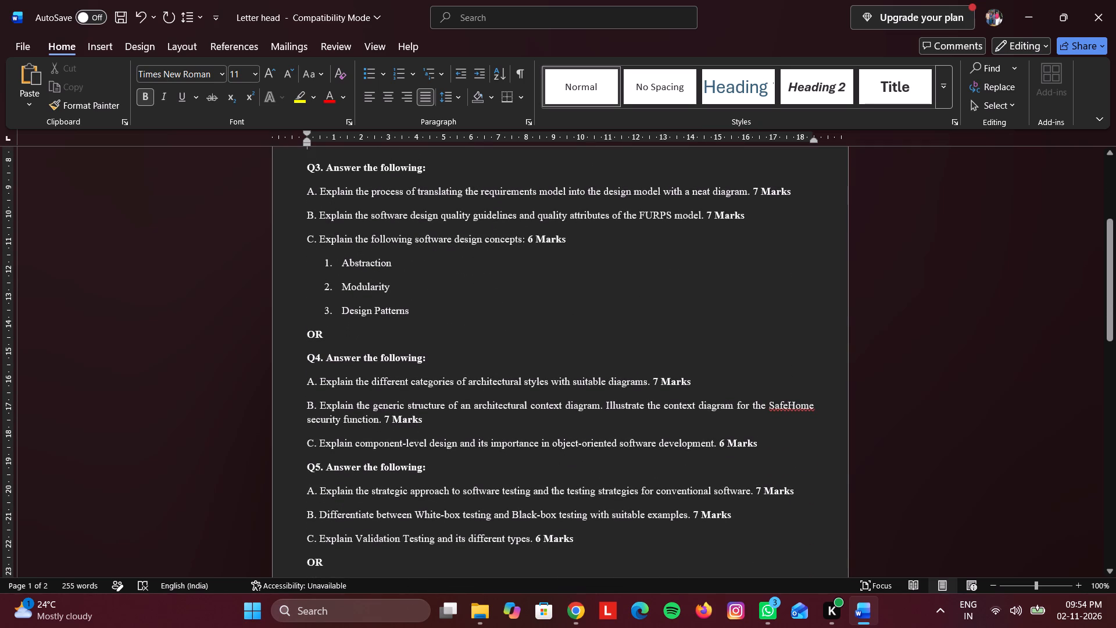
click(772, 444)
key(Return)
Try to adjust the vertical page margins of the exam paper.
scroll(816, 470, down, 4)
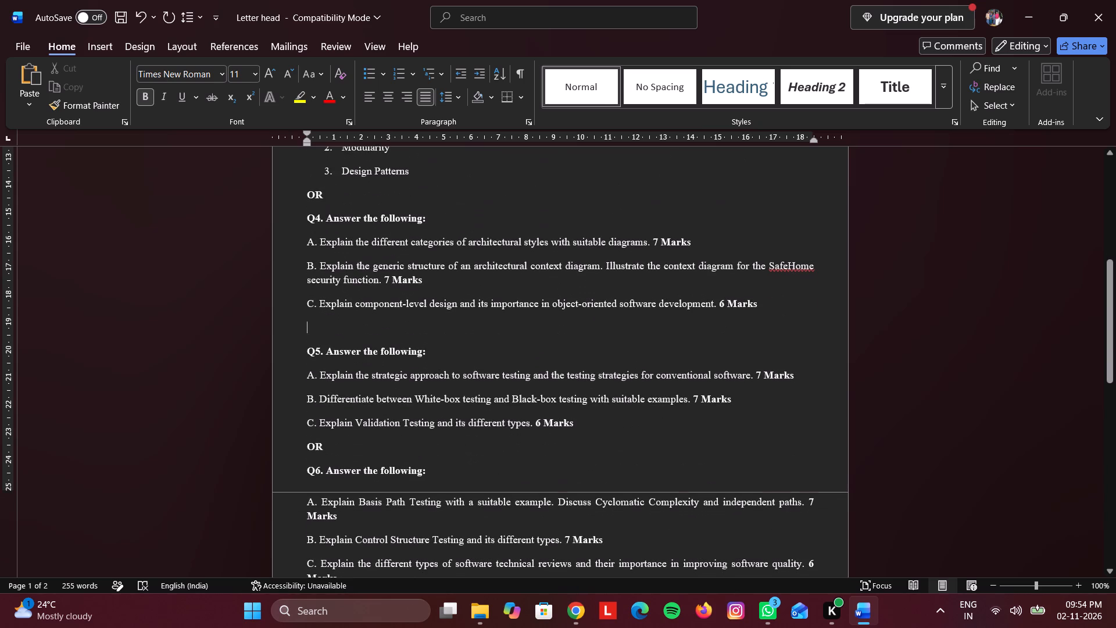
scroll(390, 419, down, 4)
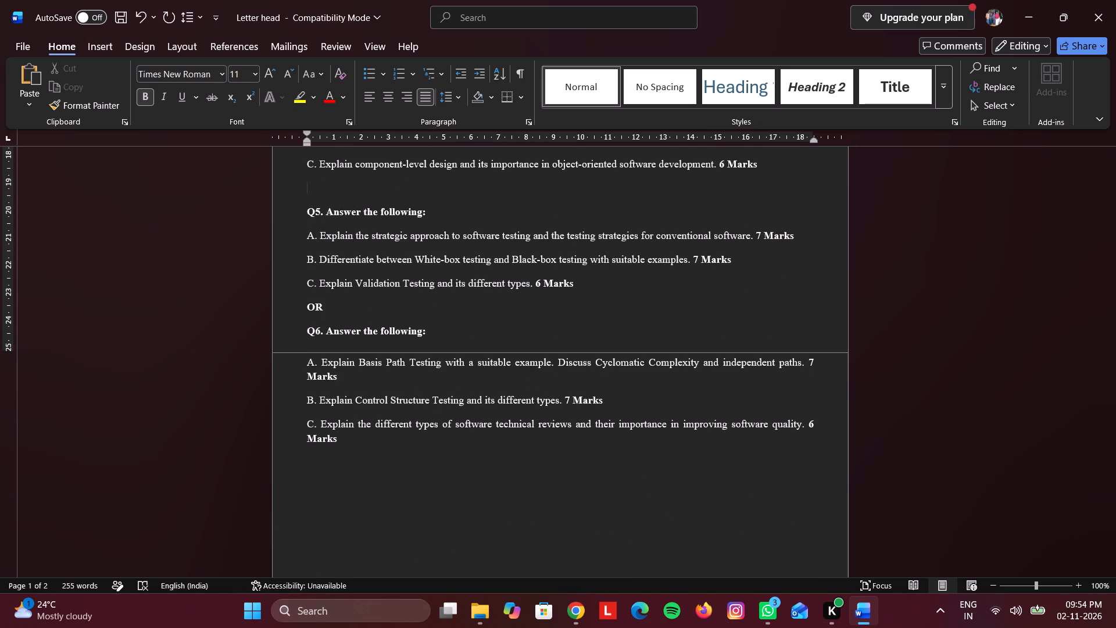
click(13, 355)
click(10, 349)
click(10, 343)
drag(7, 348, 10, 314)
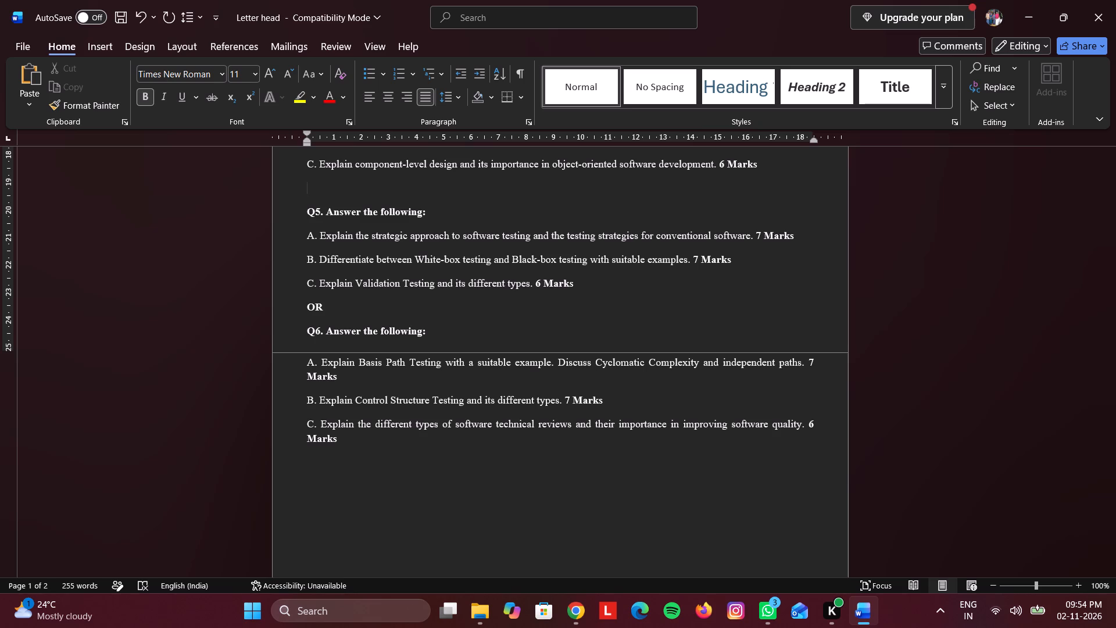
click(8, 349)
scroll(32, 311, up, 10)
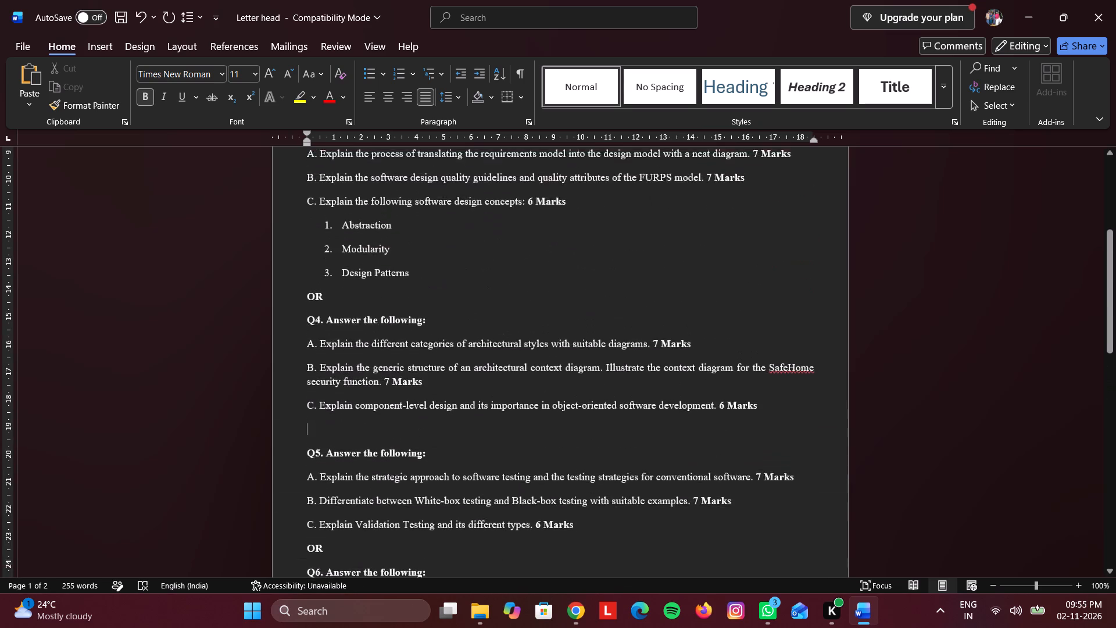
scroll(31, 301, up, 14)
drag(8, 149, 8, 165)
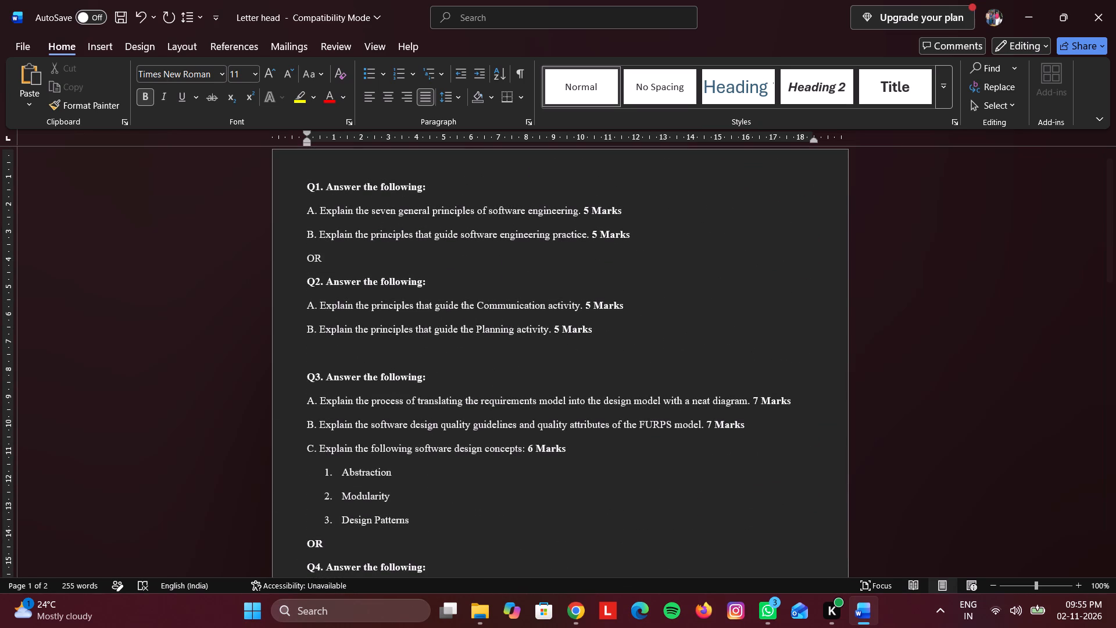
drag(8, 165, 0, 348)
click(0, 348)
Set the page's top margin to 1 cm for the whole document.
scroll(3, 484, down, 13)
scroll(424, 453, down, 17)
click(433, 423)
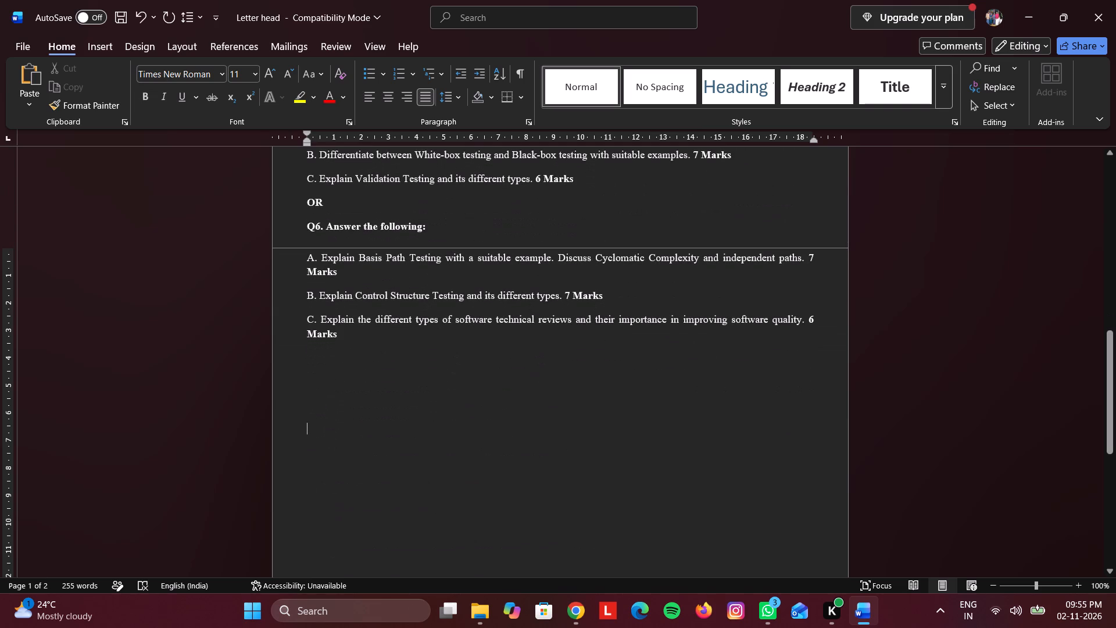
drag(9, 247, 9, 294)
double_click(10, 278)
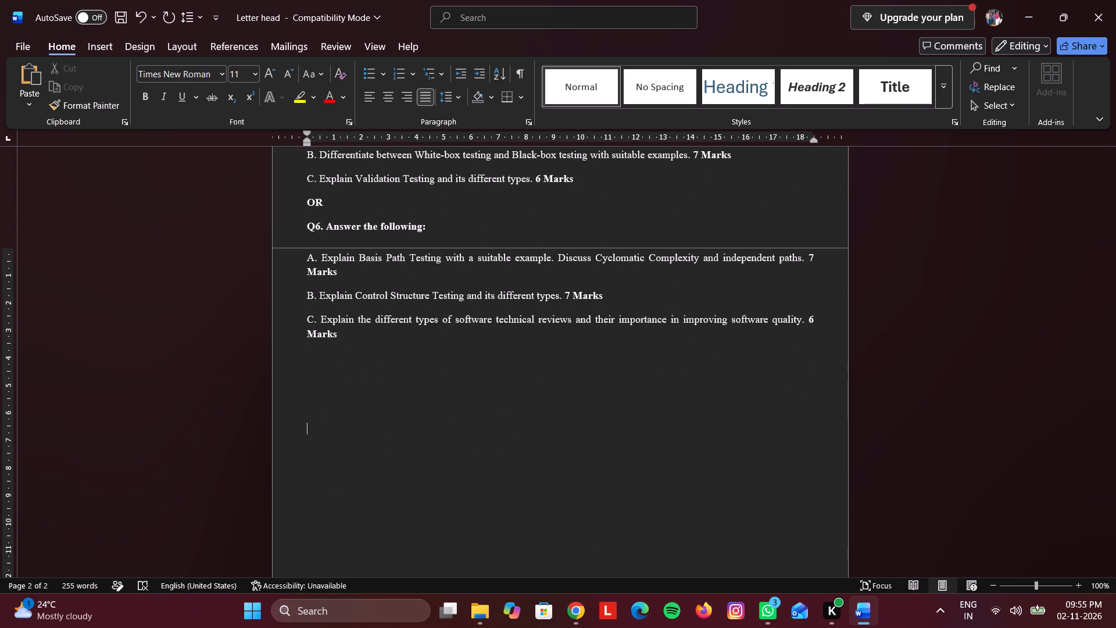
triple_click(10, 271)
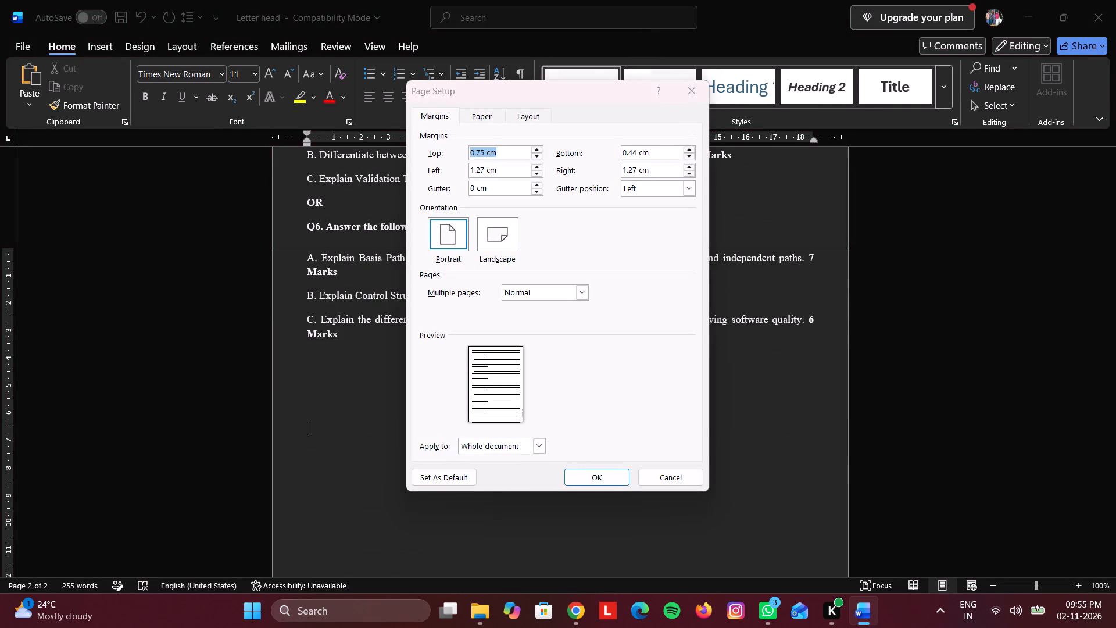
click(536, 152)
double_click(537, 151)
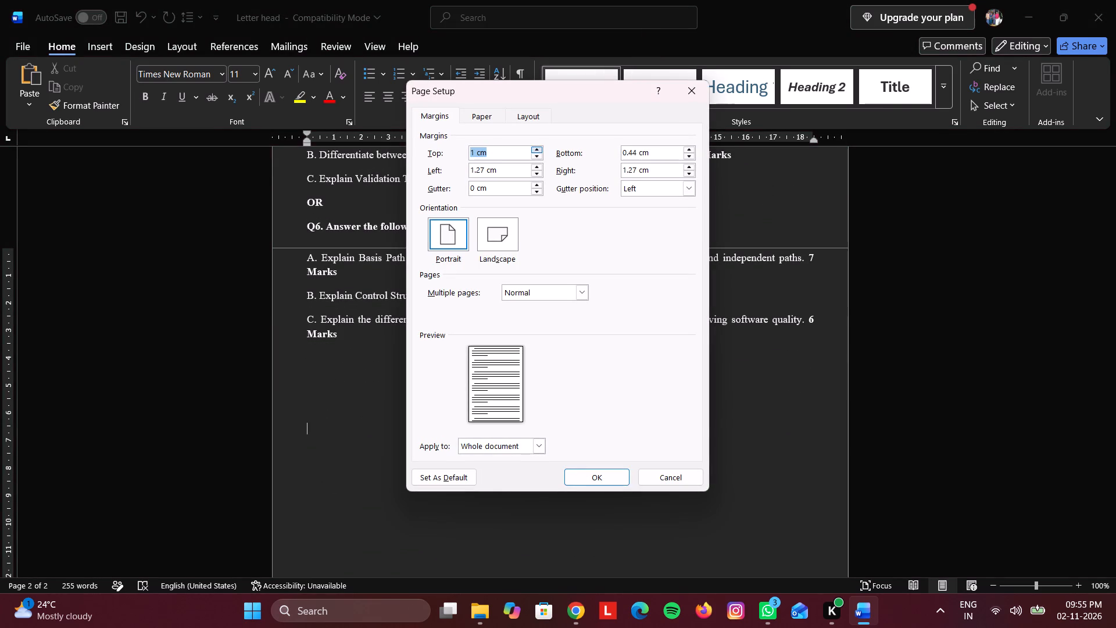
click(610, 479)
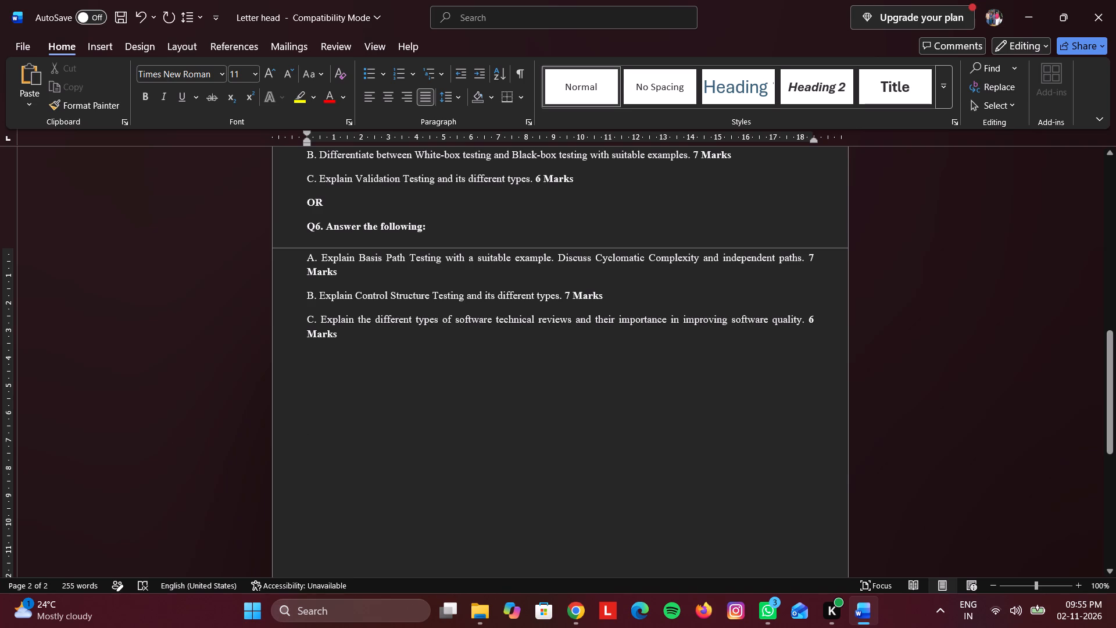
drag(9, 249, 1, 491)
Delete the empty paragraphs after question Q6 C at the end of the document.
scroll(492, 434, up, 3)
key(ctrl+a)
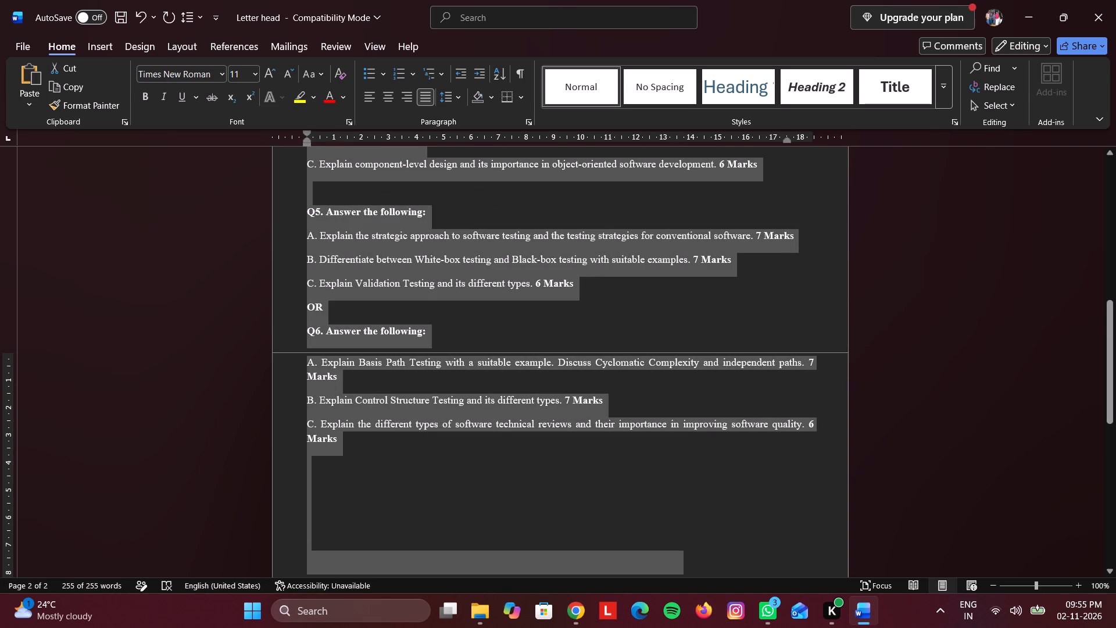
scroll(491, 434, down, 4)
click(398, 383)
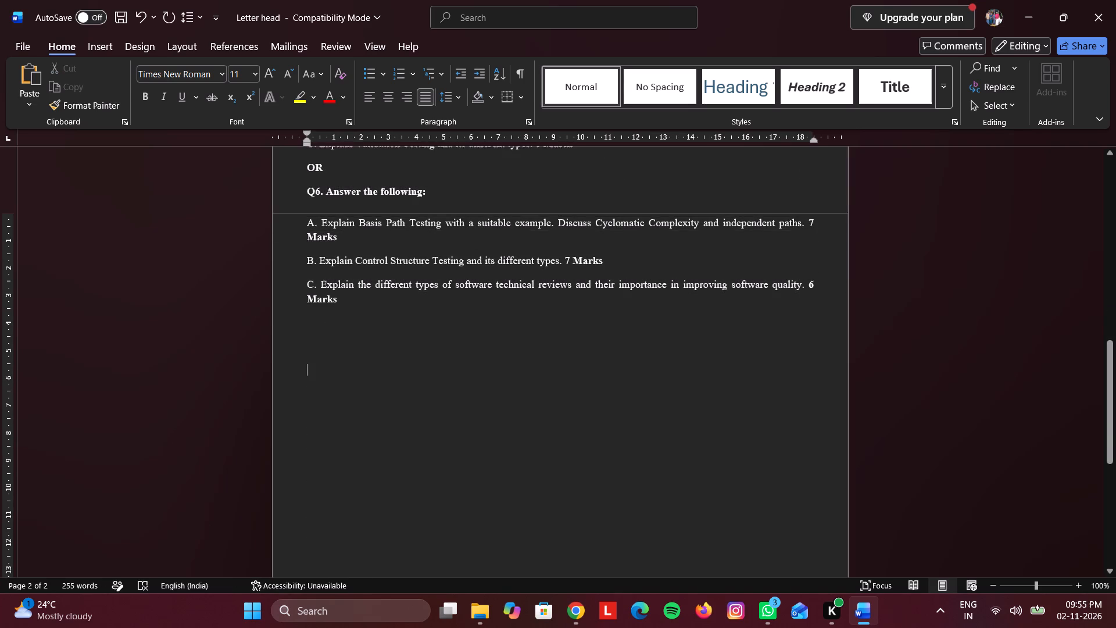
key(BackSpace)
key(BackSpace)
key(BackSpace)
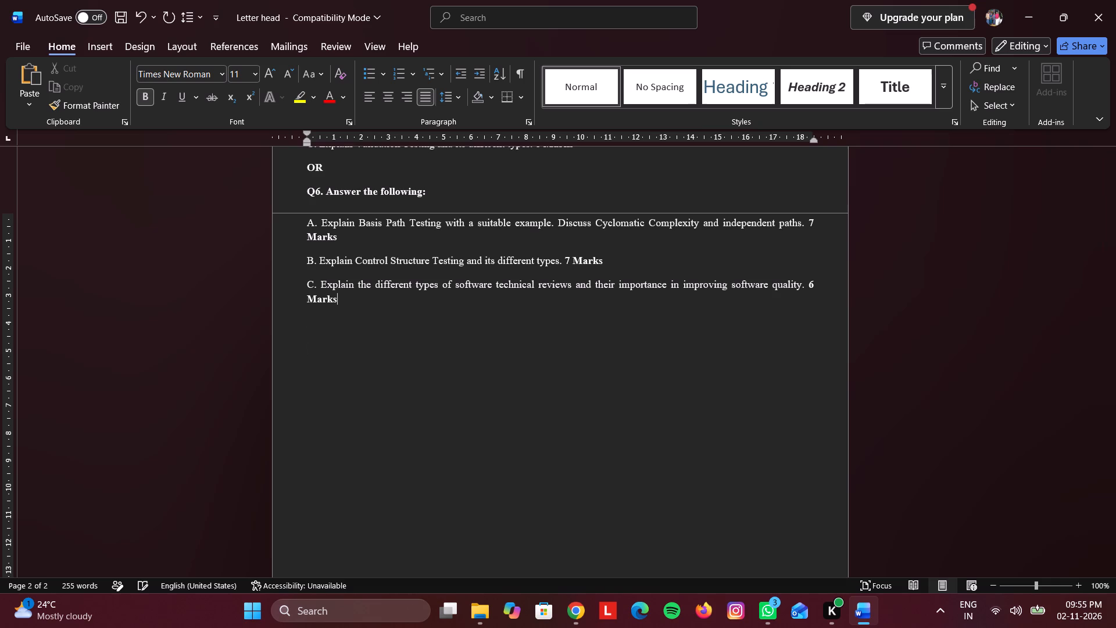
key(ctrl+a)
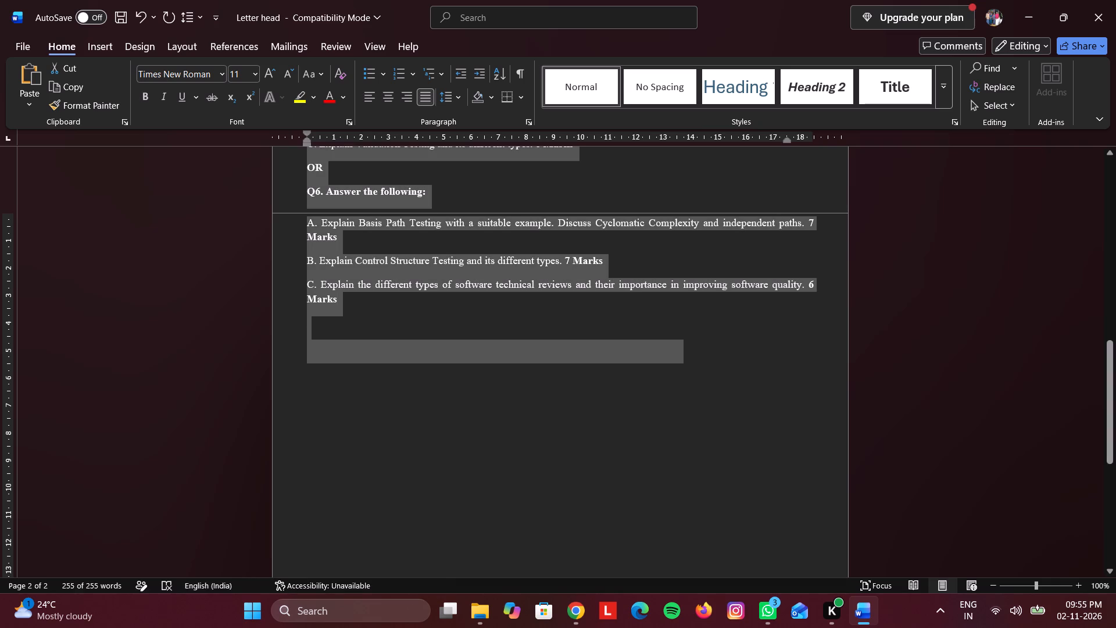
click(388, 354)
key(BackSpace)
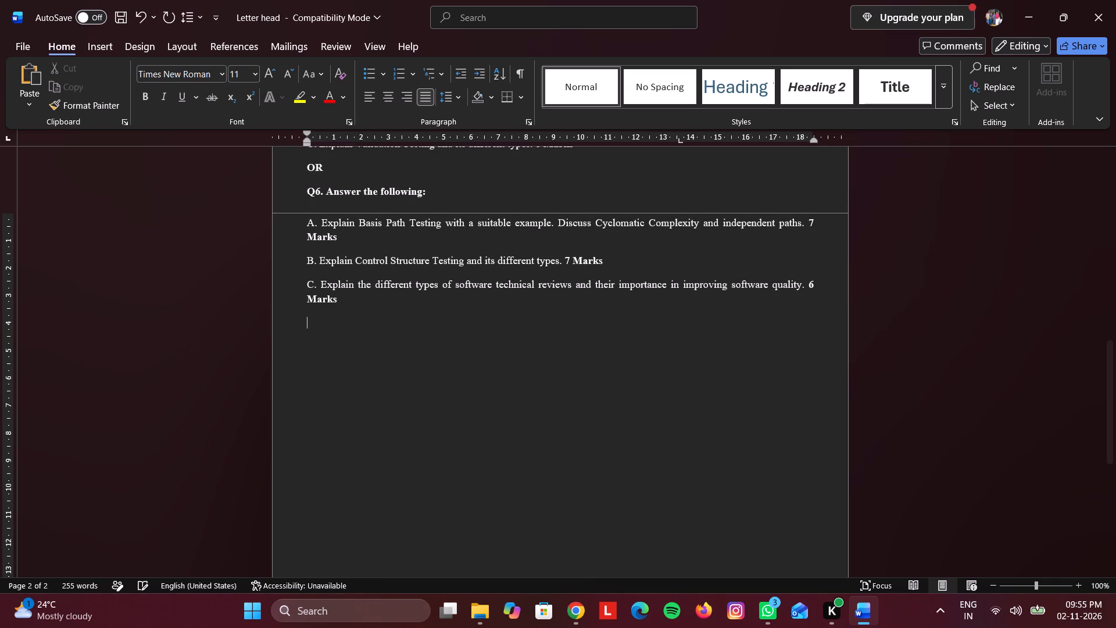
key(BackSpace)
key(ctrl+a)
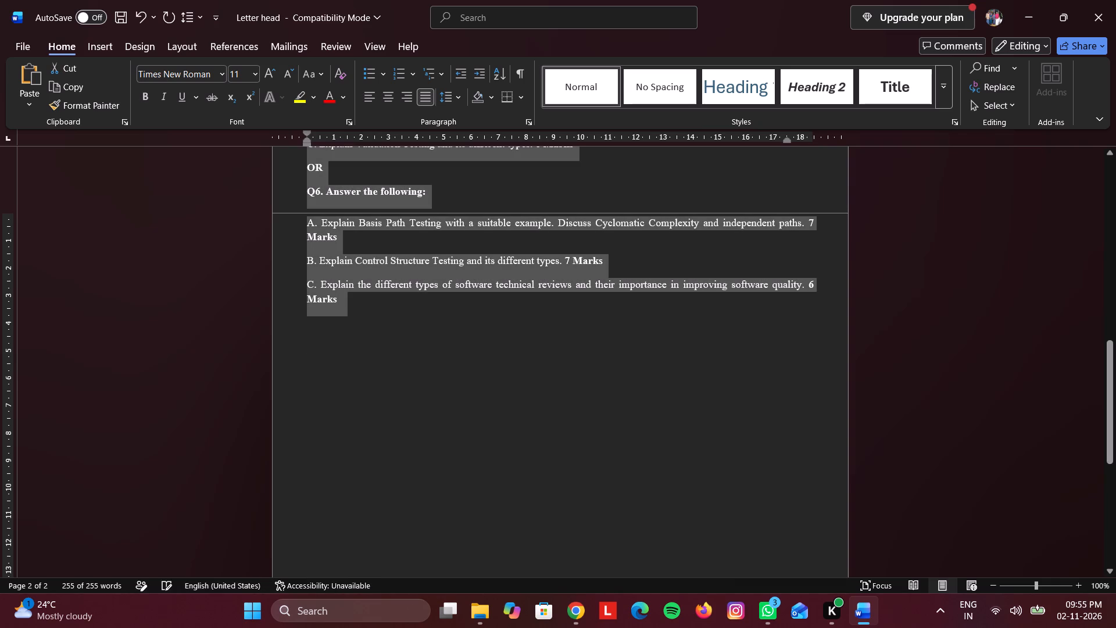
key(ctrl+x)
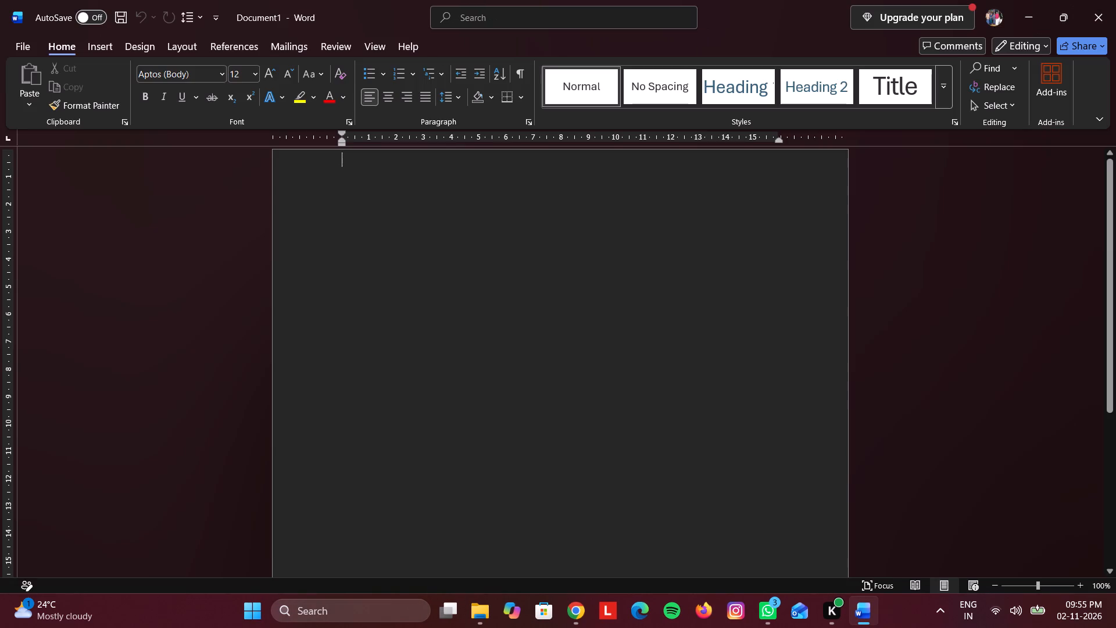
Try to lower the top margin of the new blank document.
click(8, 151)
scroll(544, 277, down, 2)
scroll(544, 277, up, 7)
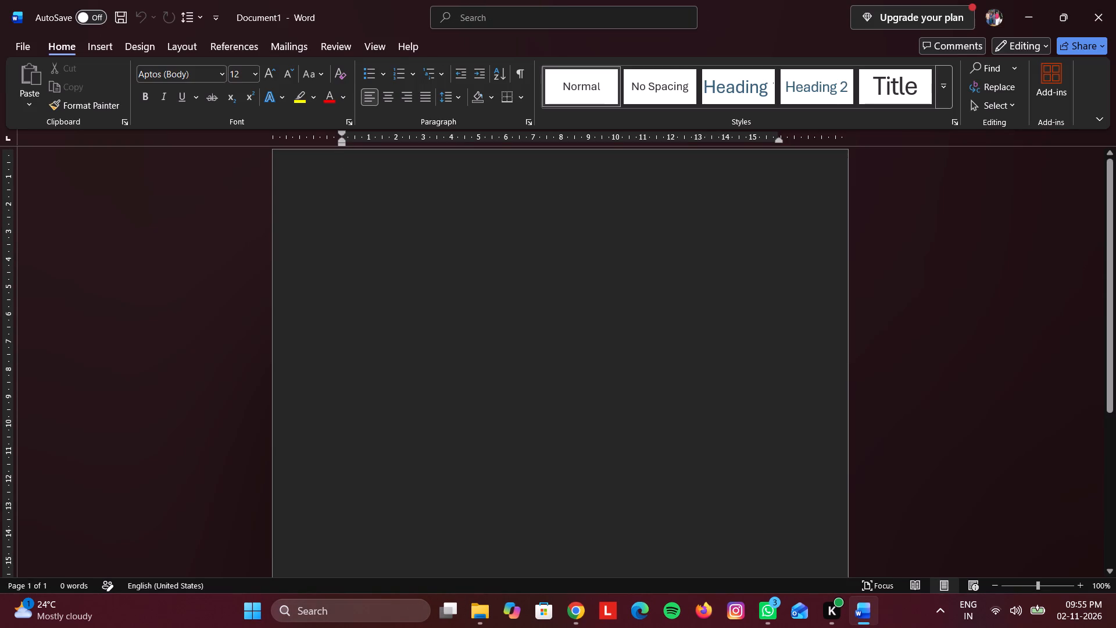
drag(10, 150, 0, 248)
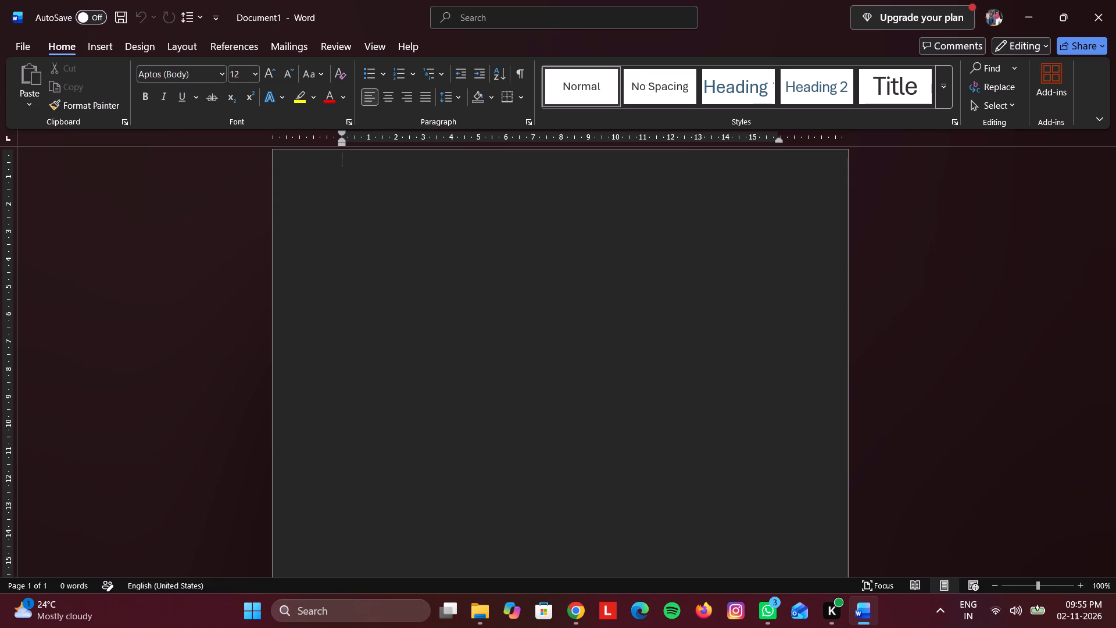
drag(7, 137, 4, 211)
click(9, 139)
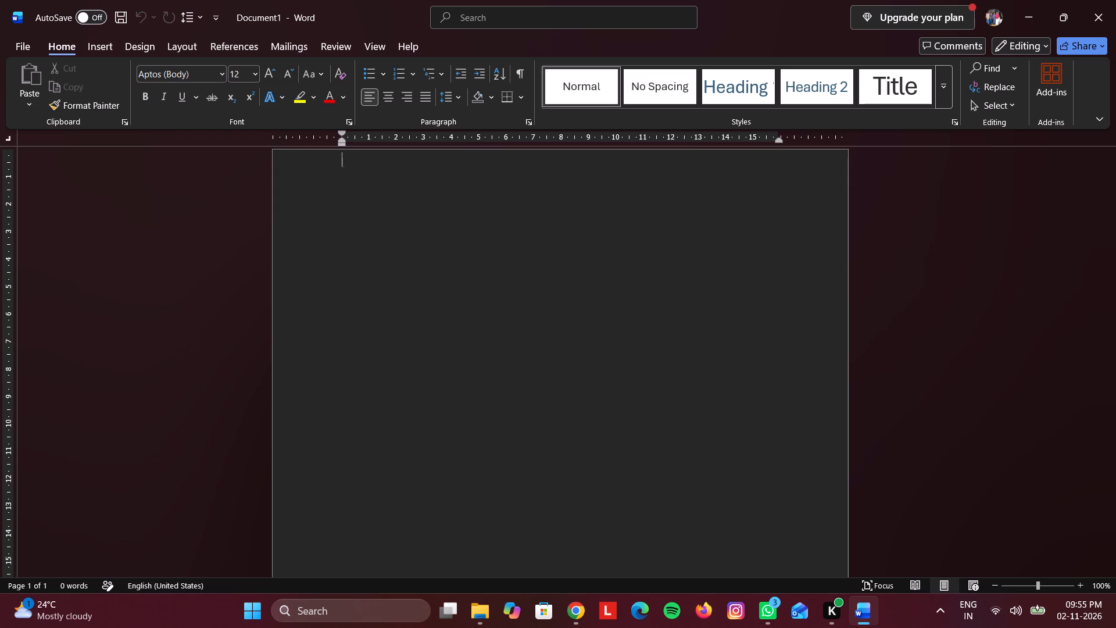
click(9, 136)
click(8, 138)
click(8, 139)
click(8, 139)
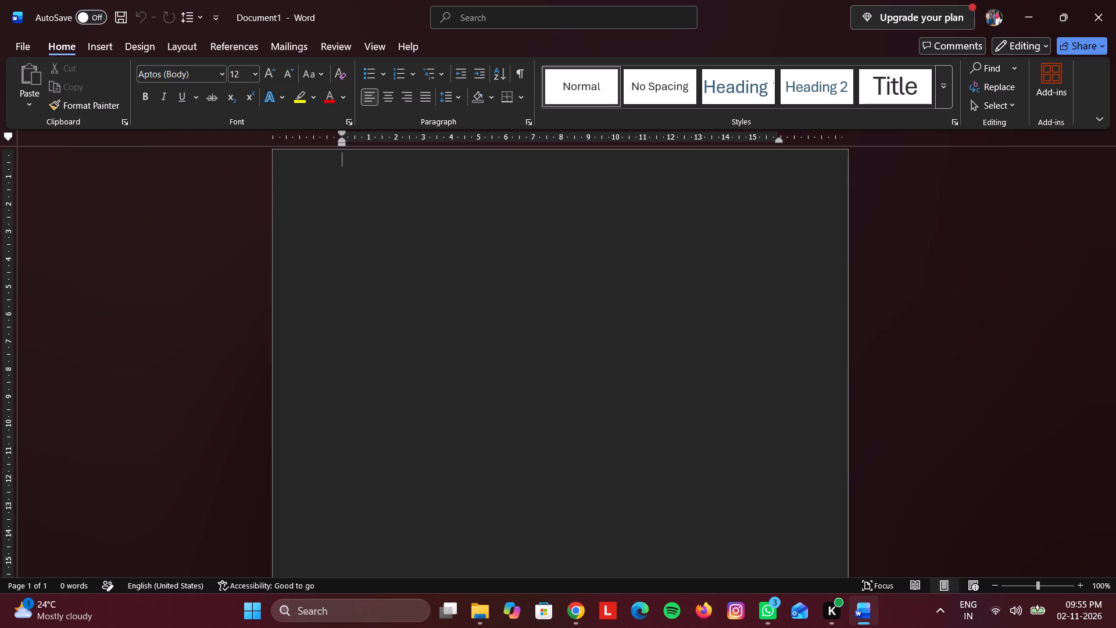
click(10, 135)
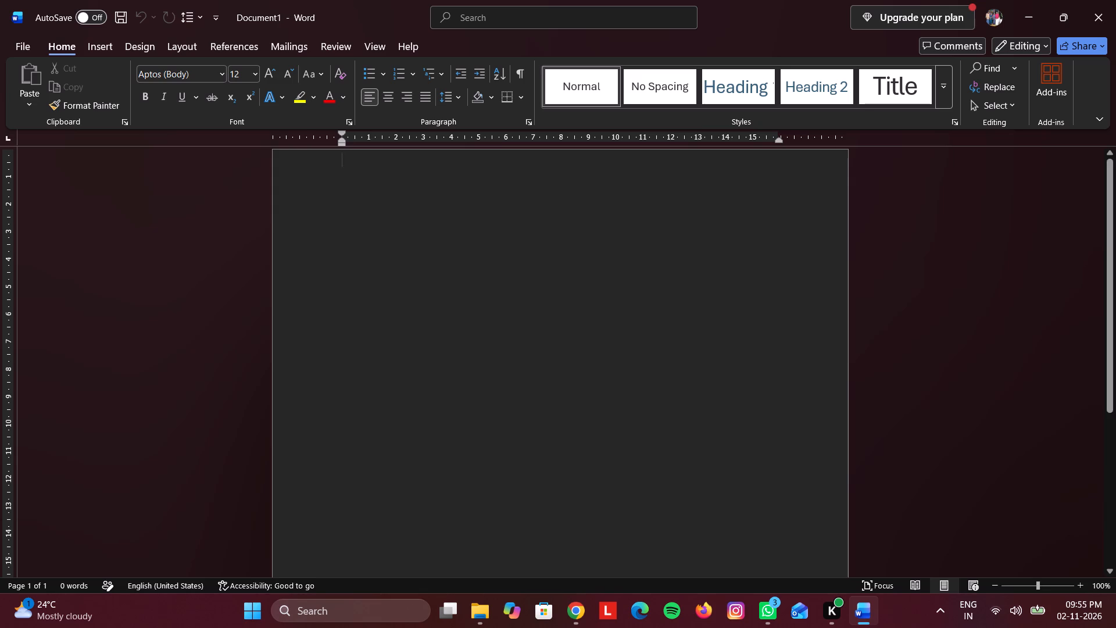
Insert three blank lines at the top of the new document.
key(Return)
key(Return)
key(Return)
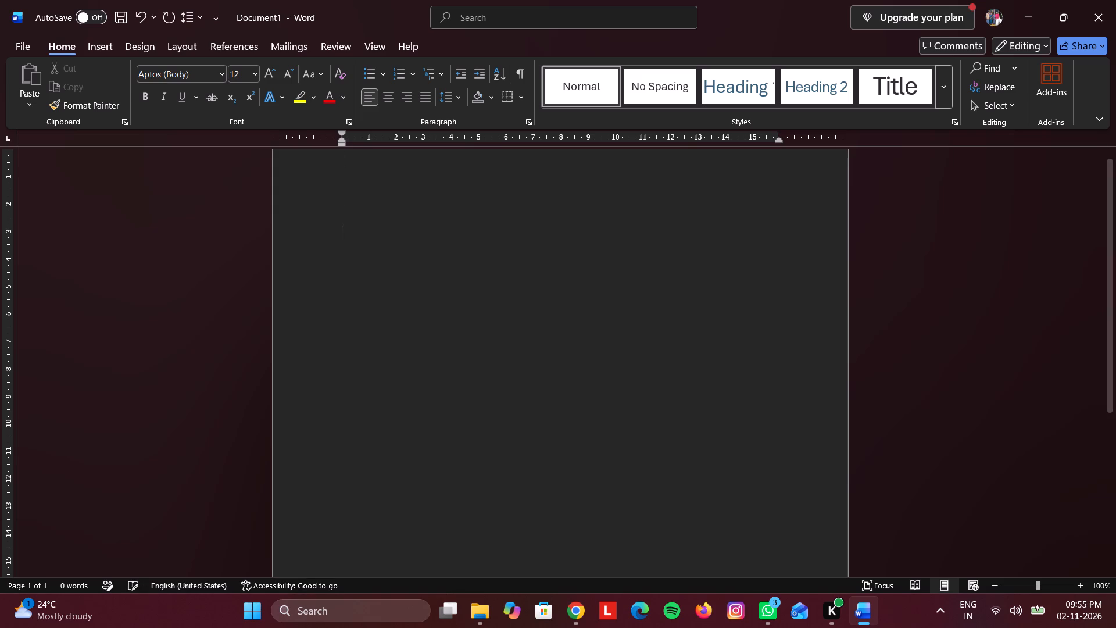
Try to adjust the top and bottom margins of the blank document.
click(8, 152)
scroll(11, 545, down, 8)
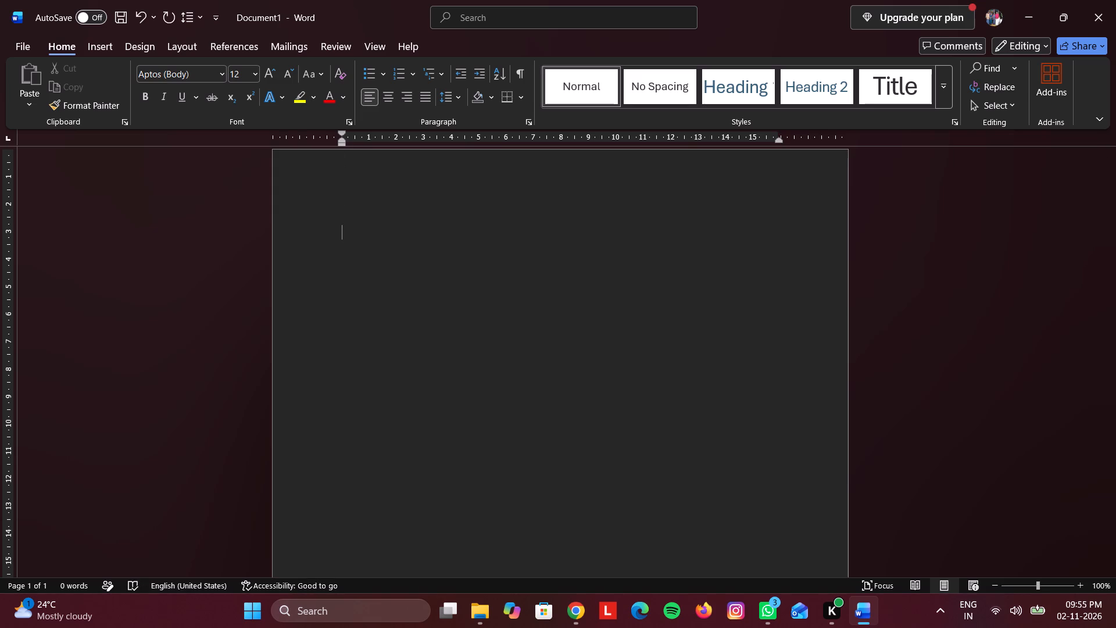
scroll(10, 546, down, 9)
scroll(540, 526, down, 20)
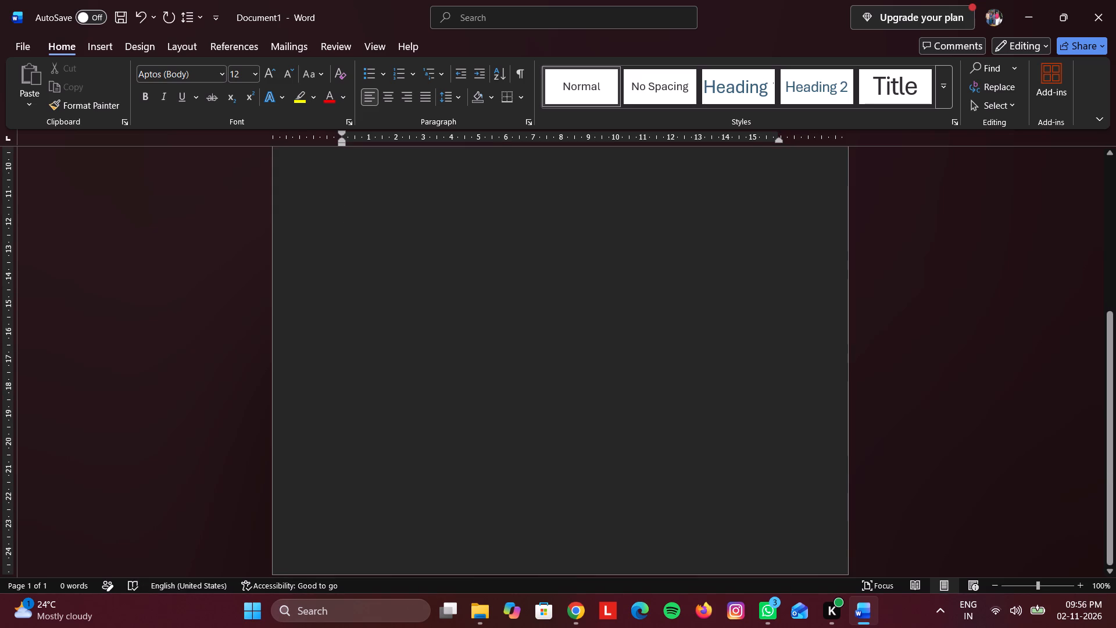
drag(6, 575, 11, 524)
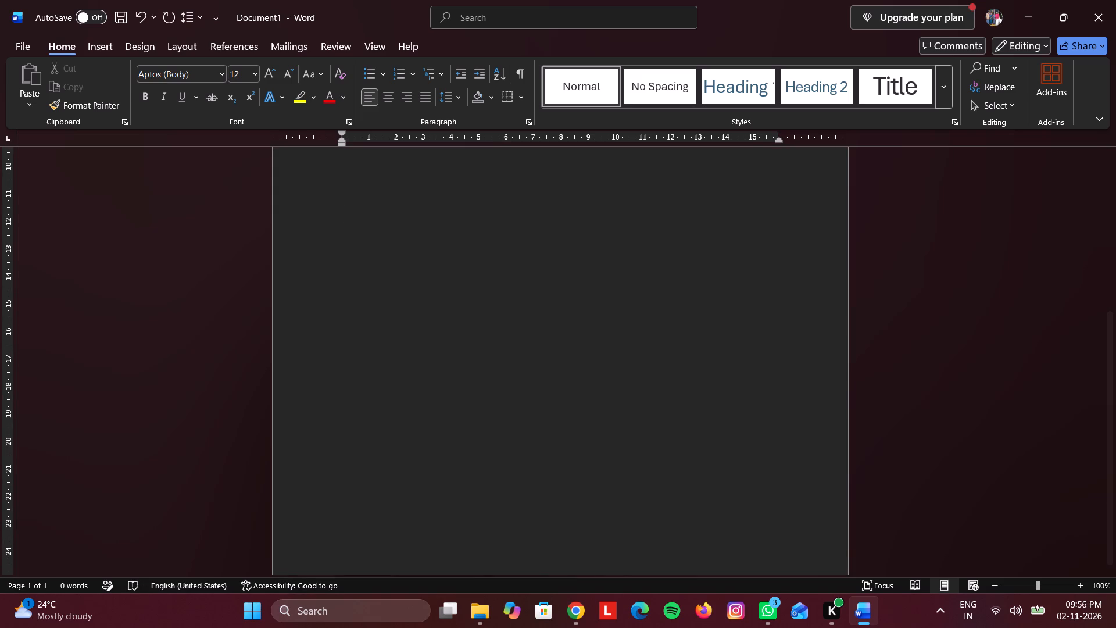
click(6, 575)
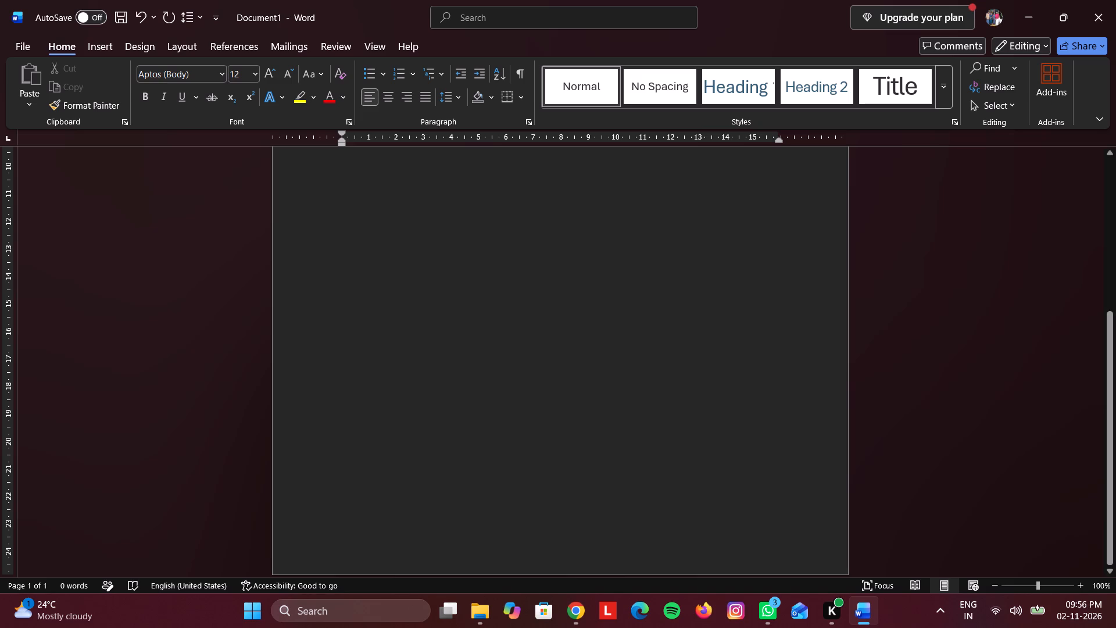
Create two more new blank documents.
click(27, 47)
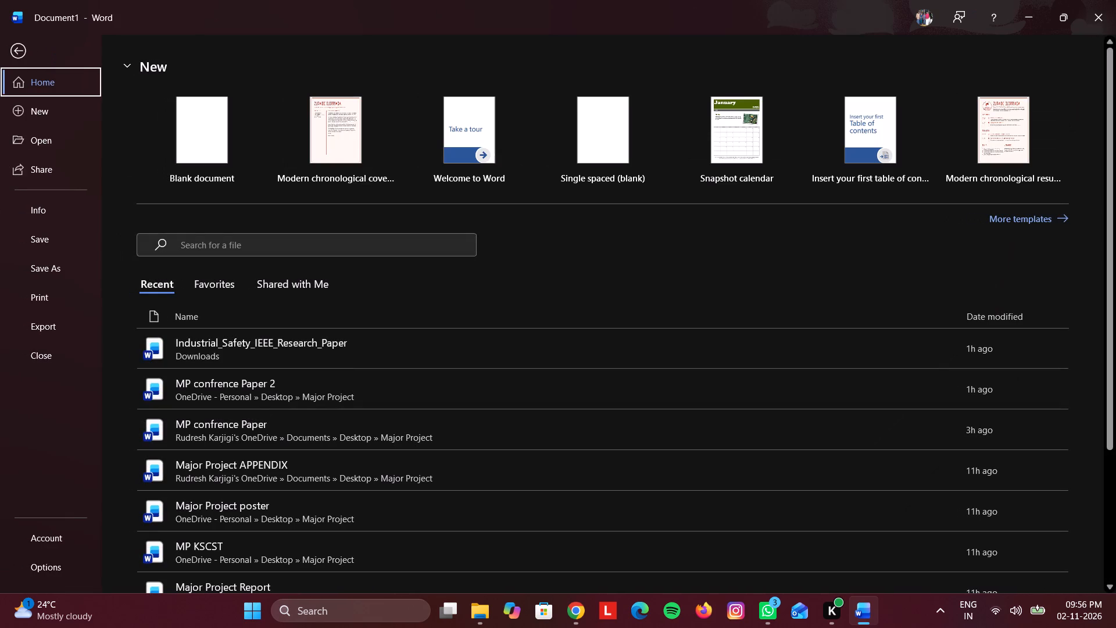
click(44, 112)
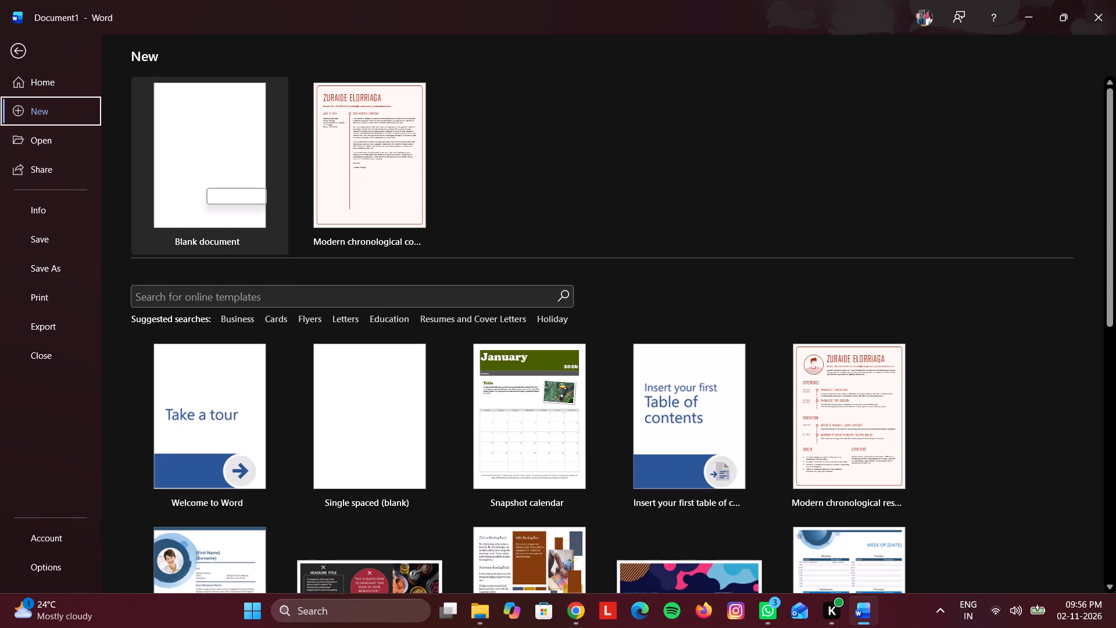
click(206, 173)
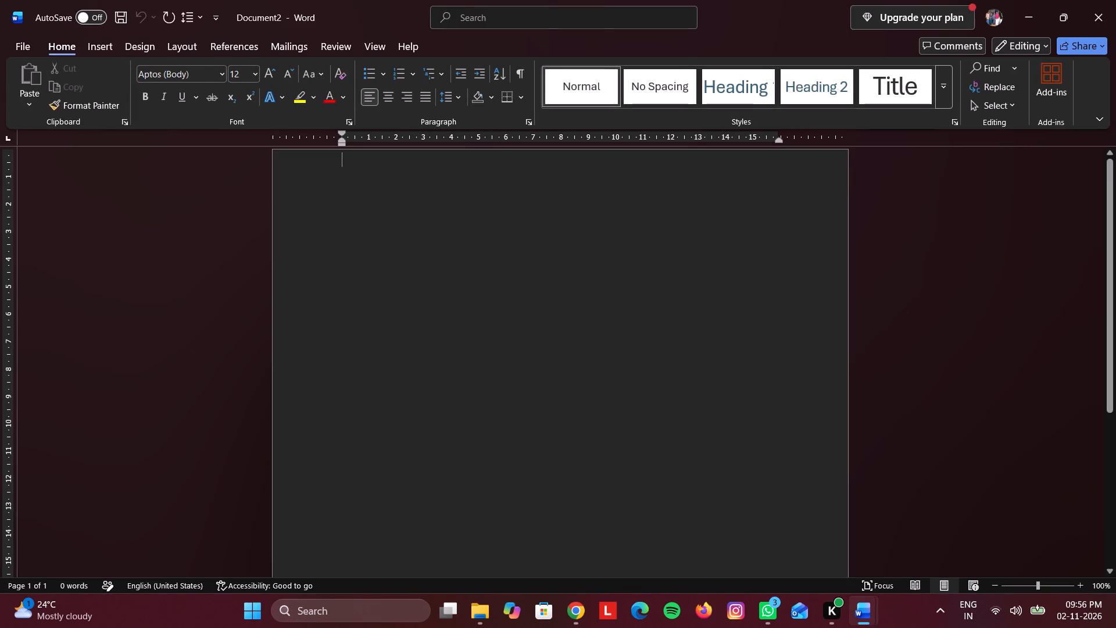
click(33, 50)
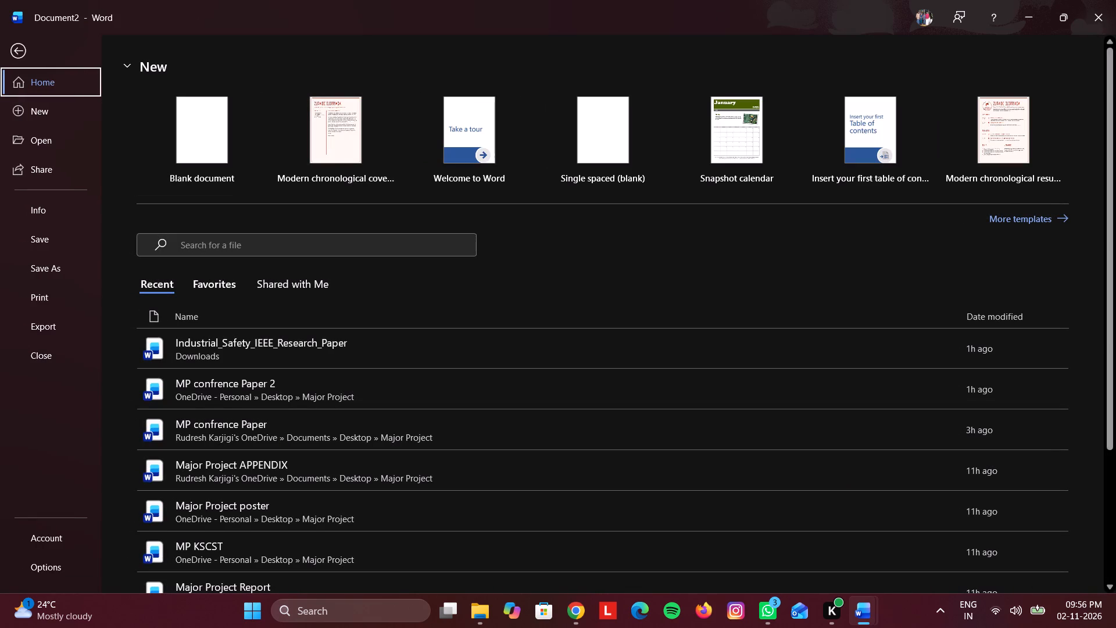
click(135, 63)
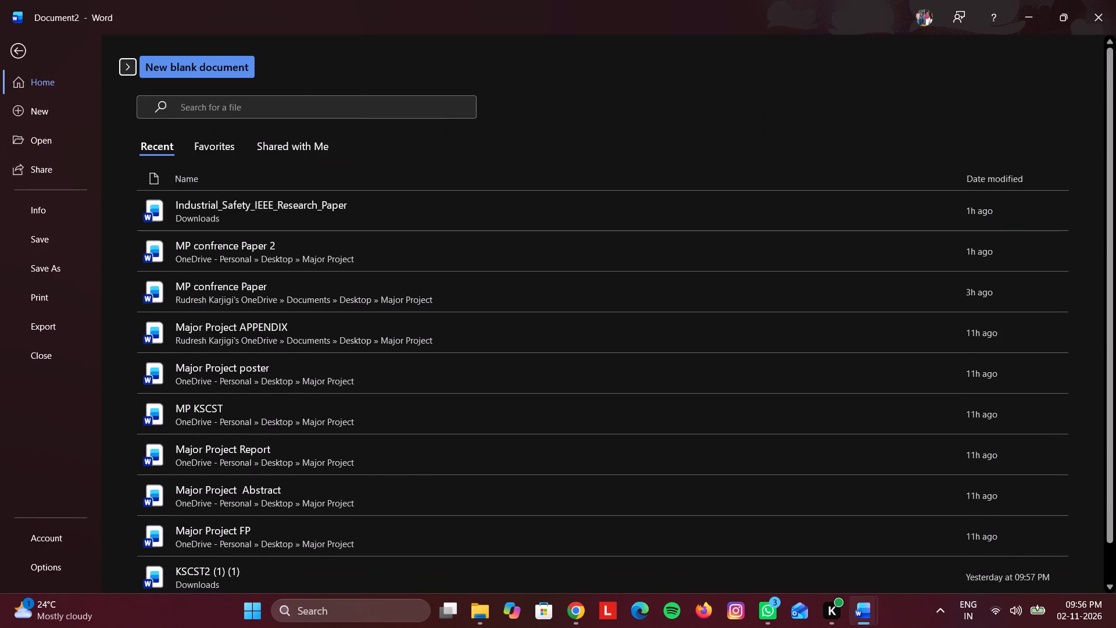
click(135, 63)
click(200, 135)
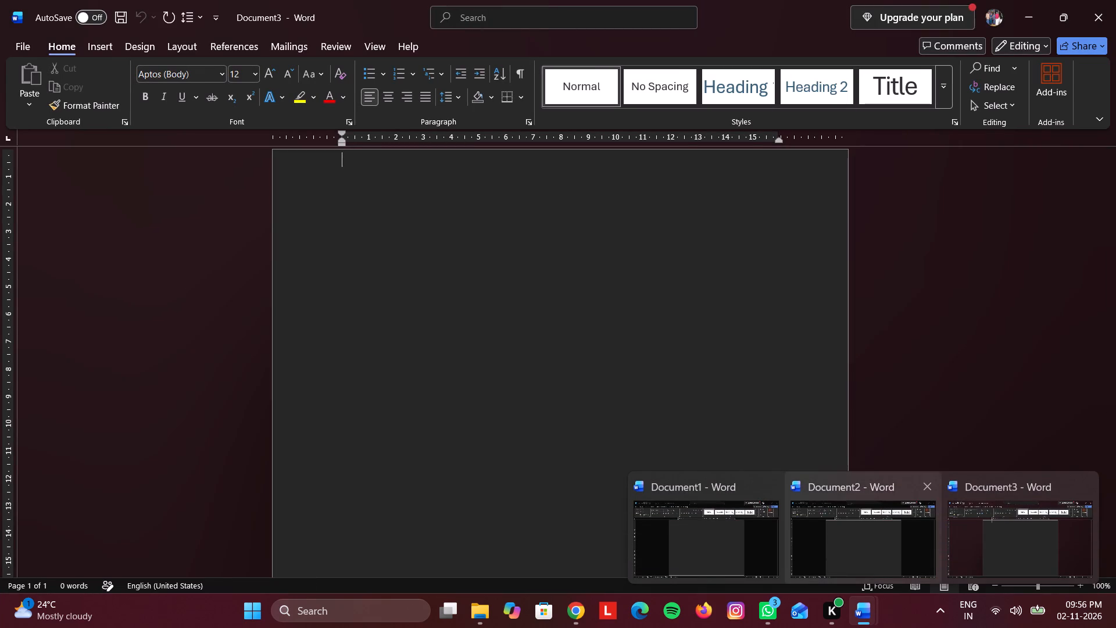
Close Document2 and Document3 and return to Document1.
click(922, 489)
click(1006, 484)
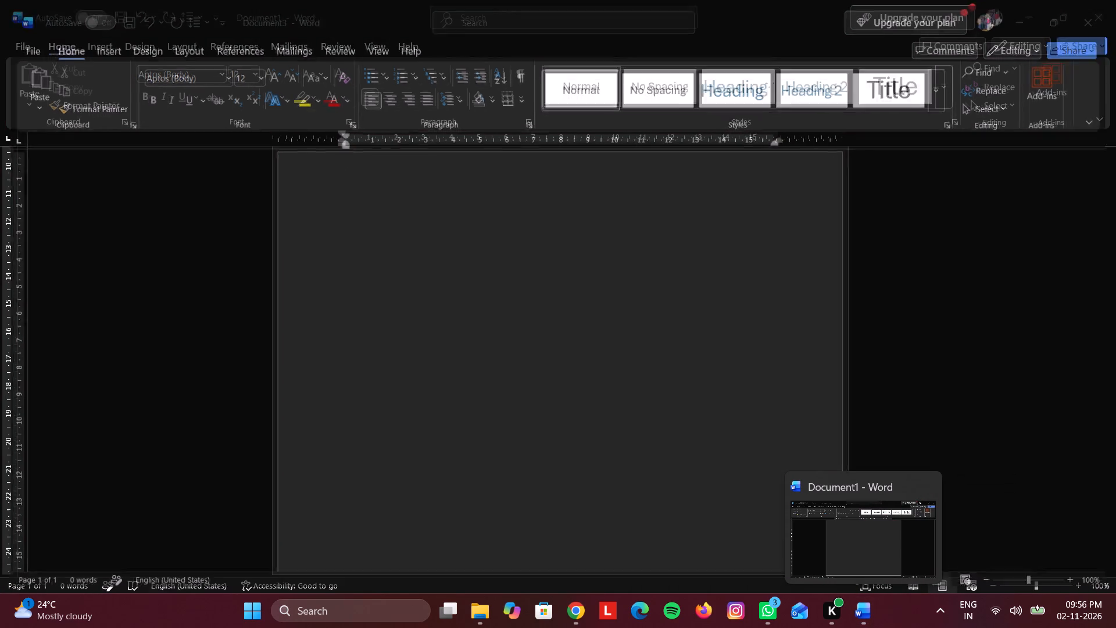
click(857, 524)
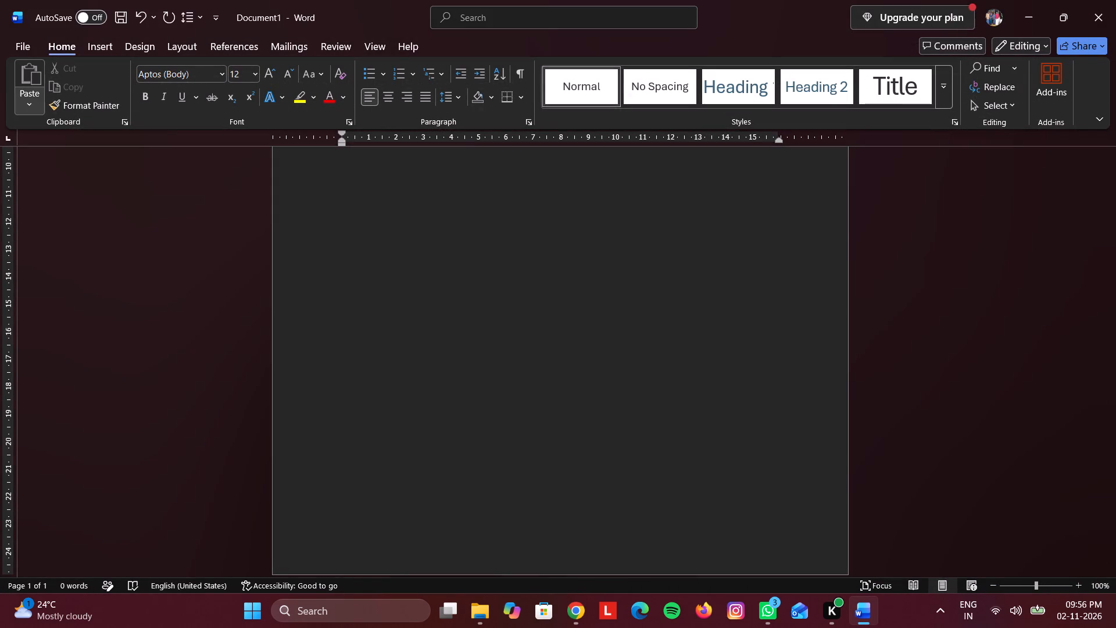
Delete the blank lines at the top of the document.
drag(12, 163, 18, 267)
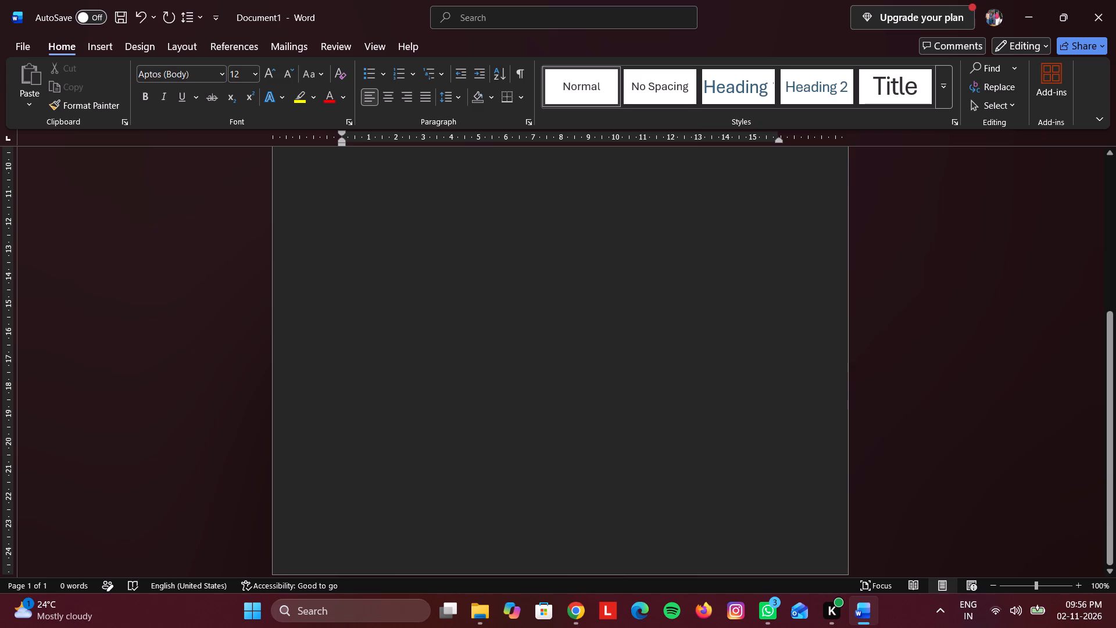
scroll(543, 257, up, 16)
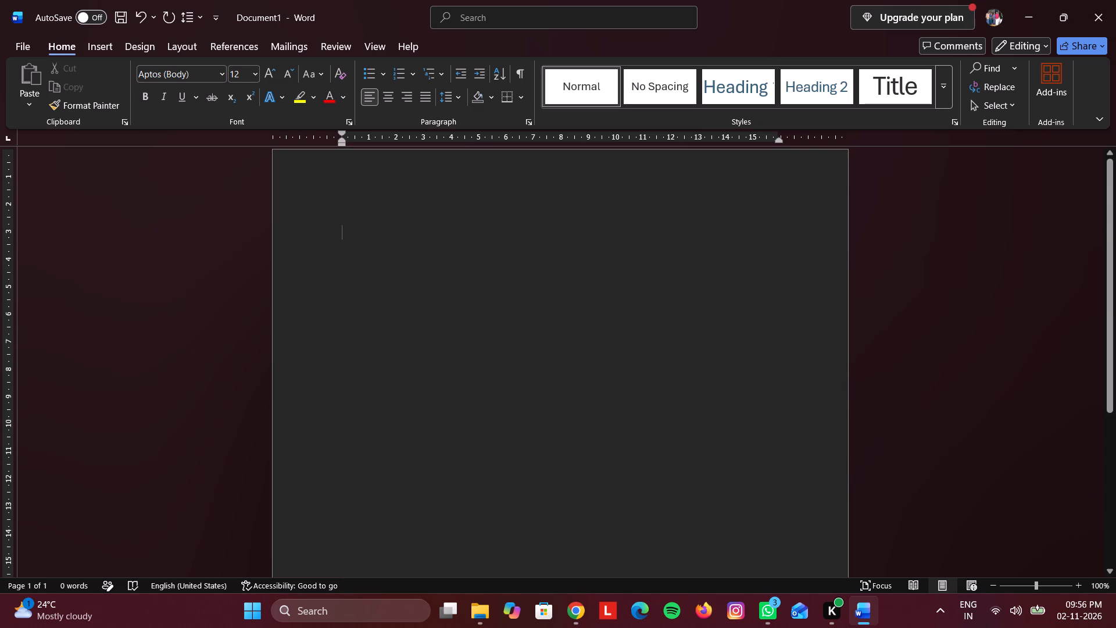
key(BackSpace)
key(BackSpace)
key(BackSpace)
key(BackSpace)
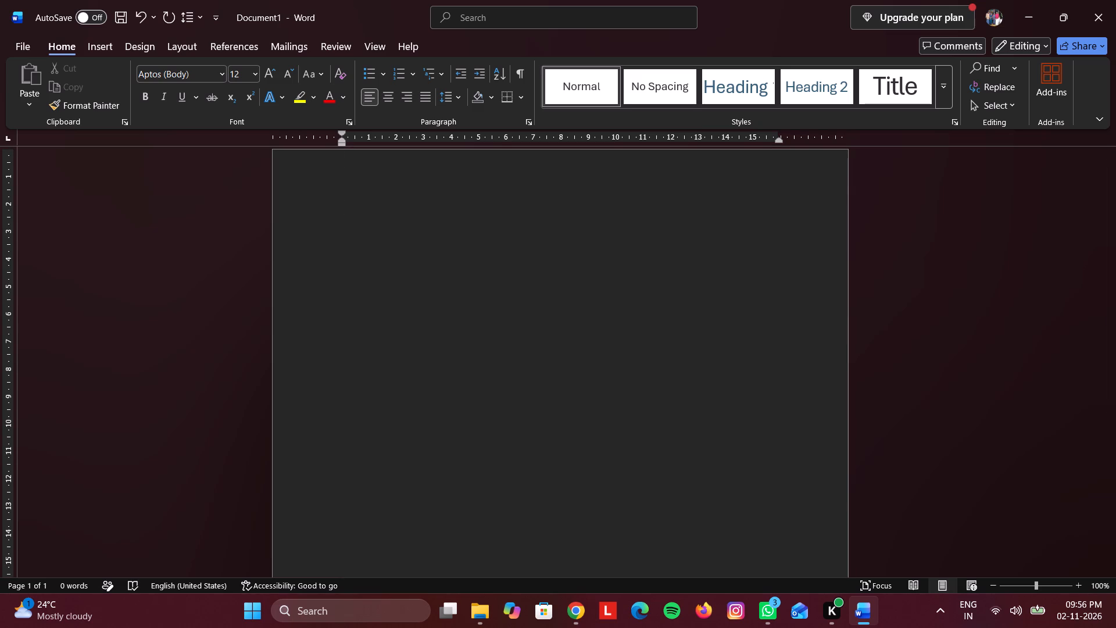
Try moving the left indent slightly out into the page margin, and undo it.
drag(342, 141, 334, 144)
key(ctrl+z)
Narrow the left margin and extend the right boundary so the text area is about 18.5 cm wide.
drag(339, 135, 310, 140)
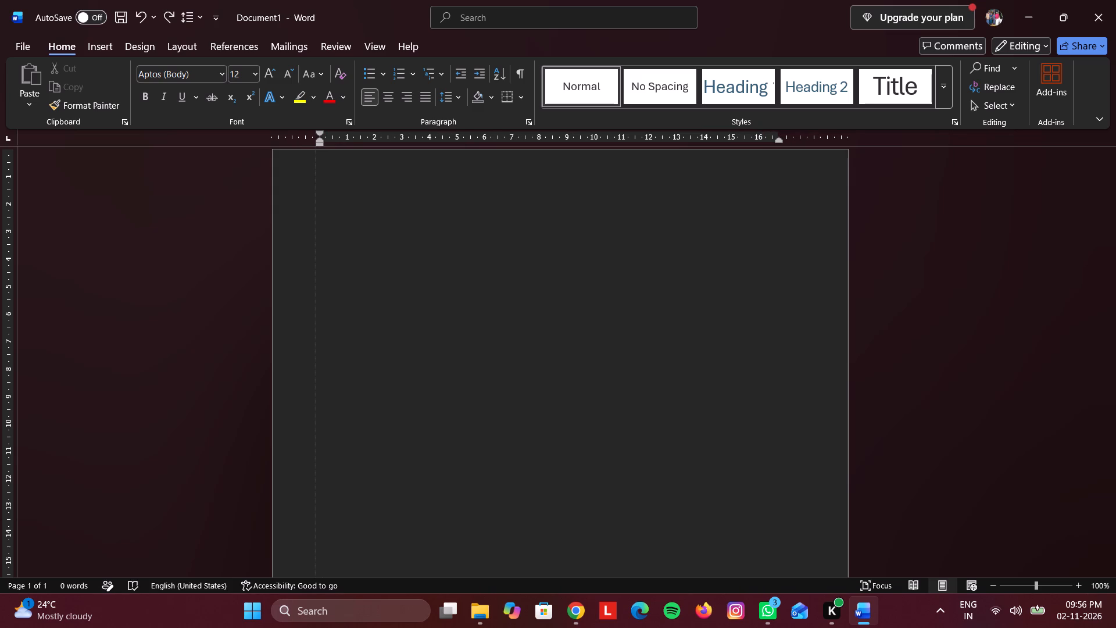
drag(310, 140, 309, 140)
click(309, 140)
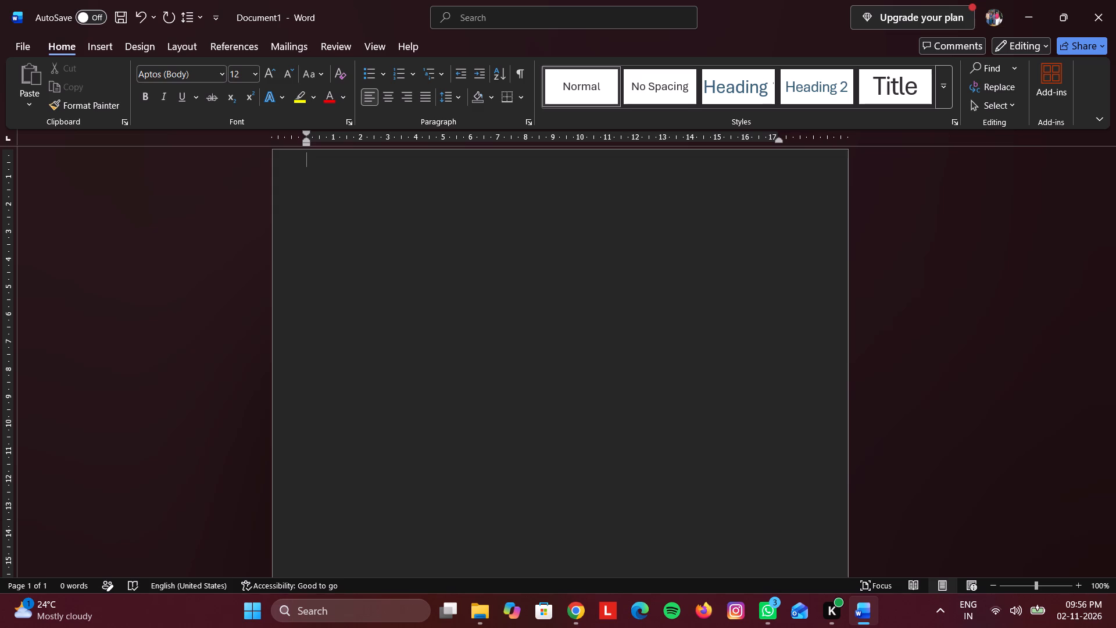
drag(775, 135, 816, 138)
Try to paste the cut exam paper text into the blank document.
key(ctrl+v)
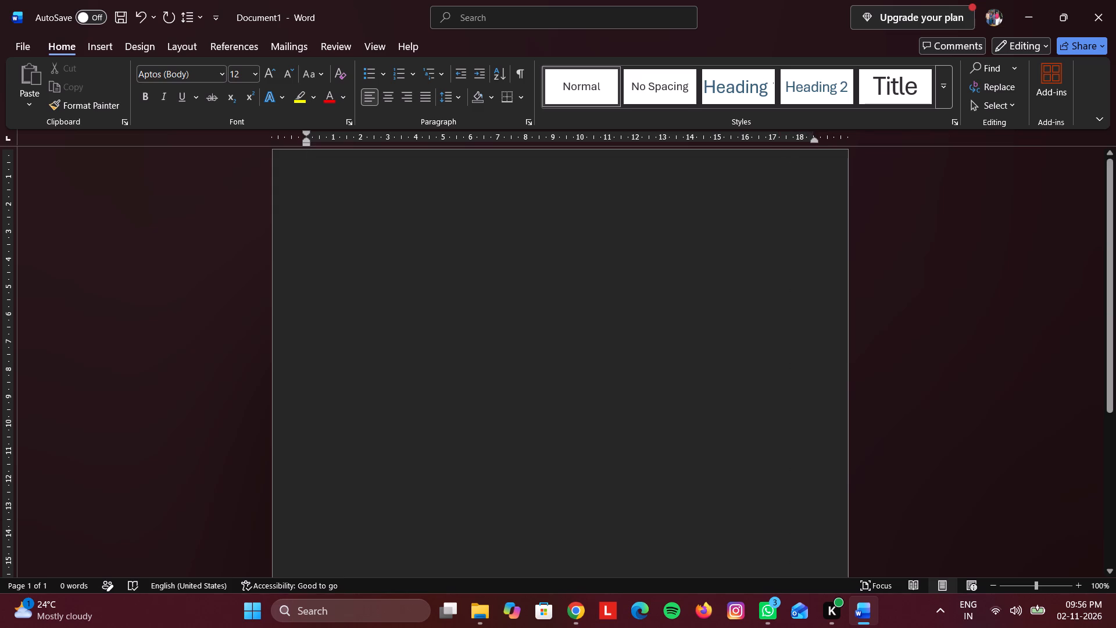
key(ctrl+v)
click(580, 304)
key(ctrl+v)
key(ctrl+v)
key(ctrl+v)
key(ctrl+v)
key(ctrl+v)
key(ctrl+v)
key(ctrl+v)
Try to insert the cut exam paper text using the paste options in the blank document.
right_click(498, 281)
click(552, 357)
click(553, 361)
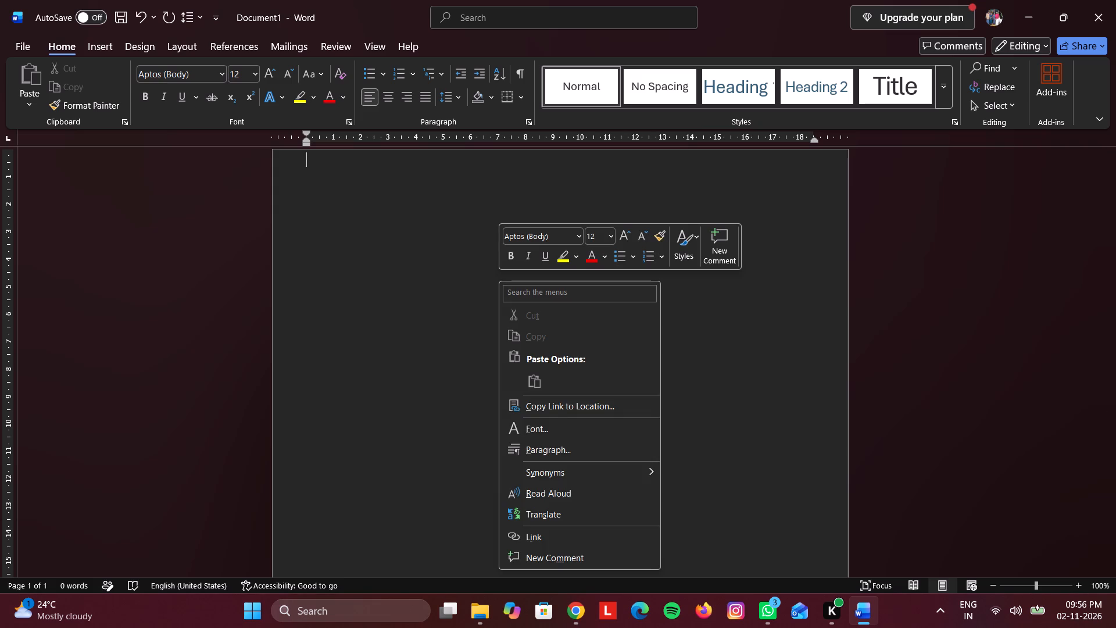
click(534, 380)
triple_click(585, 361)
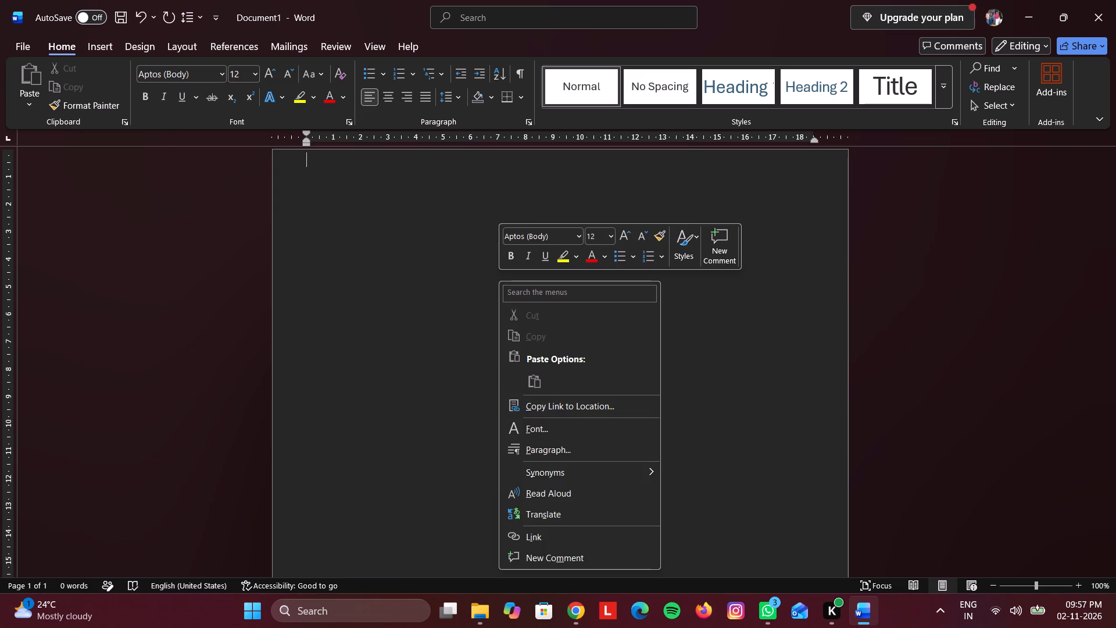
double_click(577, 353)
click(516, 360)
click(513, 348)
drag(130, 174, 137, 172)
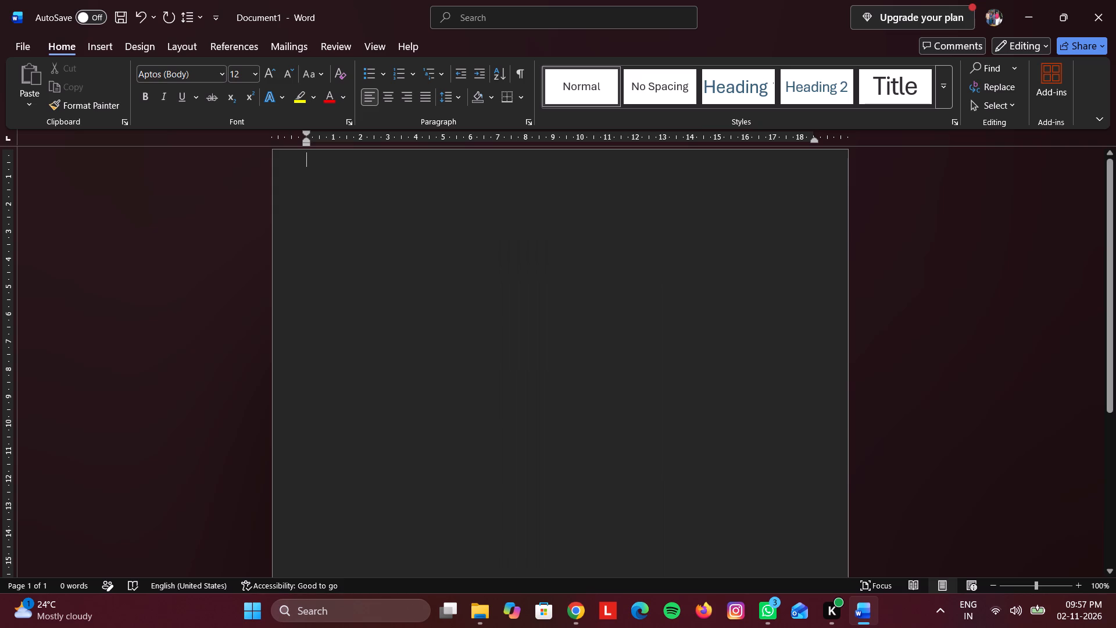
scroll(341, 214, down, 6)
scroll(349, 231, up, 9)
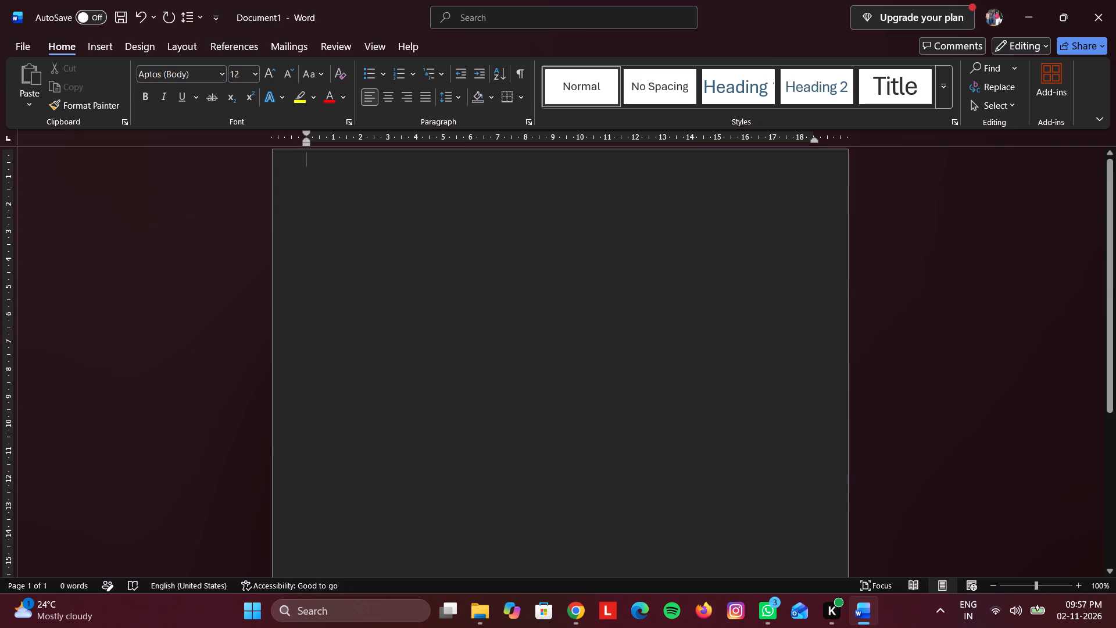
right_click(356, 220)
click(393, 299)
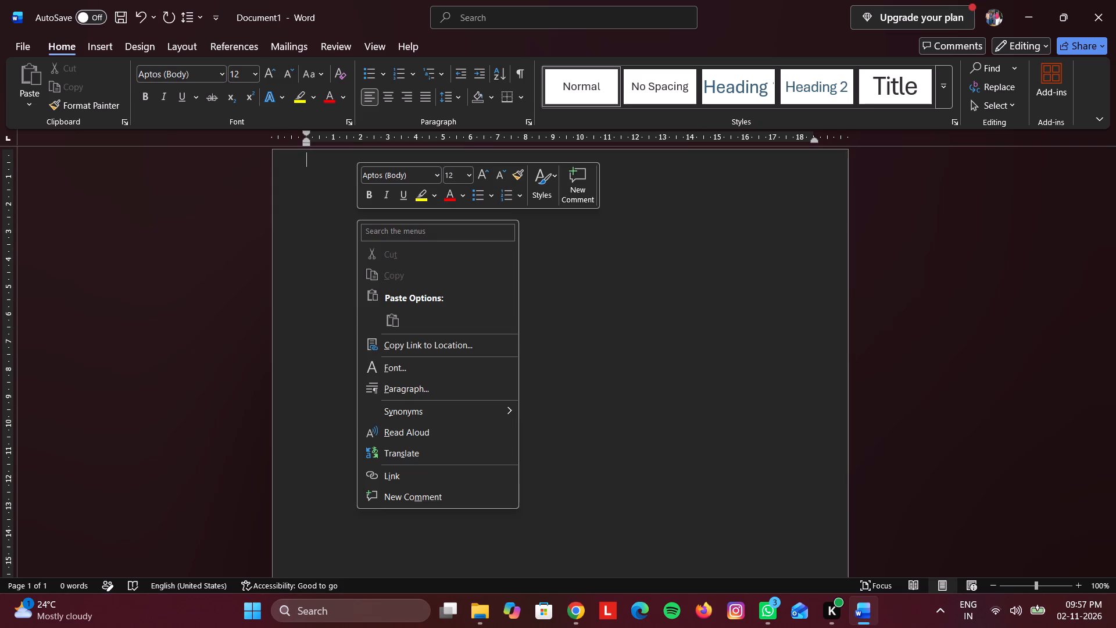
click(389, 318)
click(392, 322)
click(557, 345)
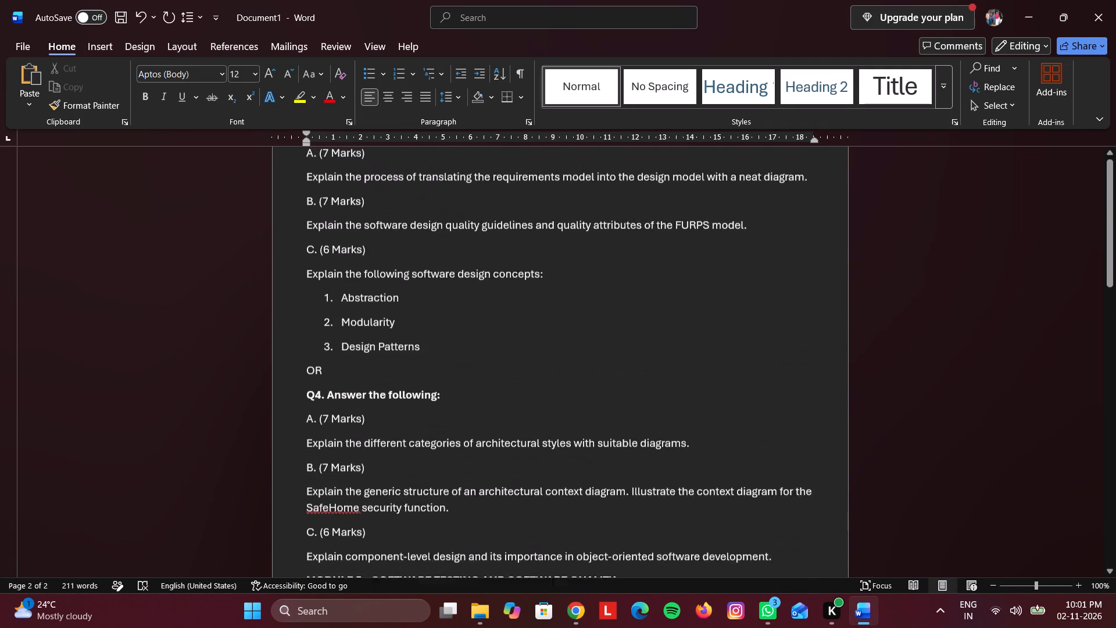
scroll(531, 365, up, 12)
click(306, 161)
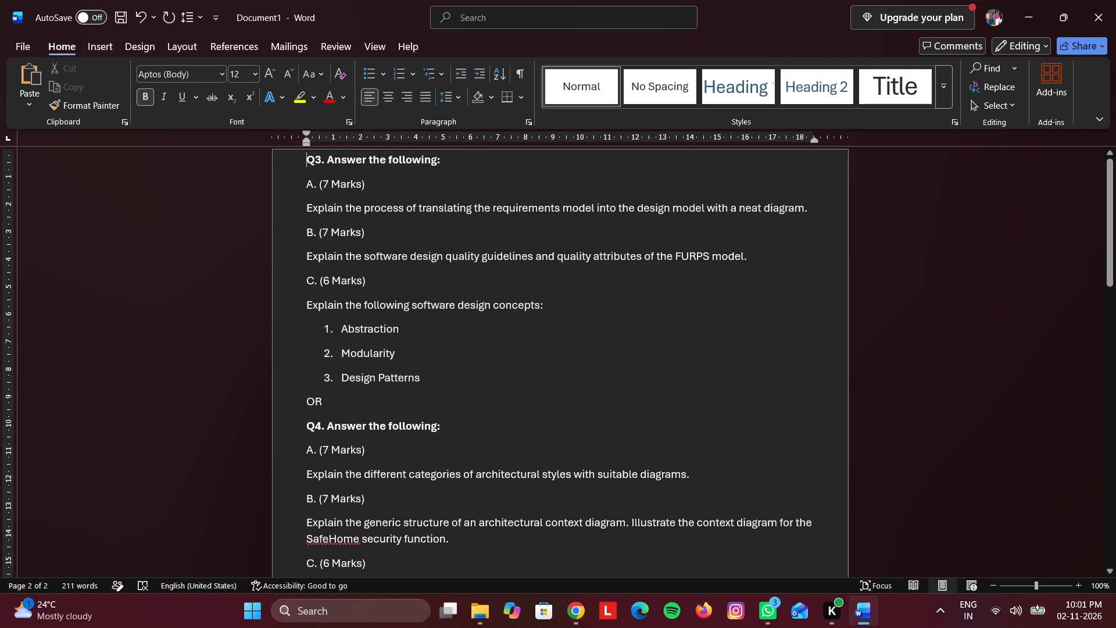
key(Return)
key(Up)
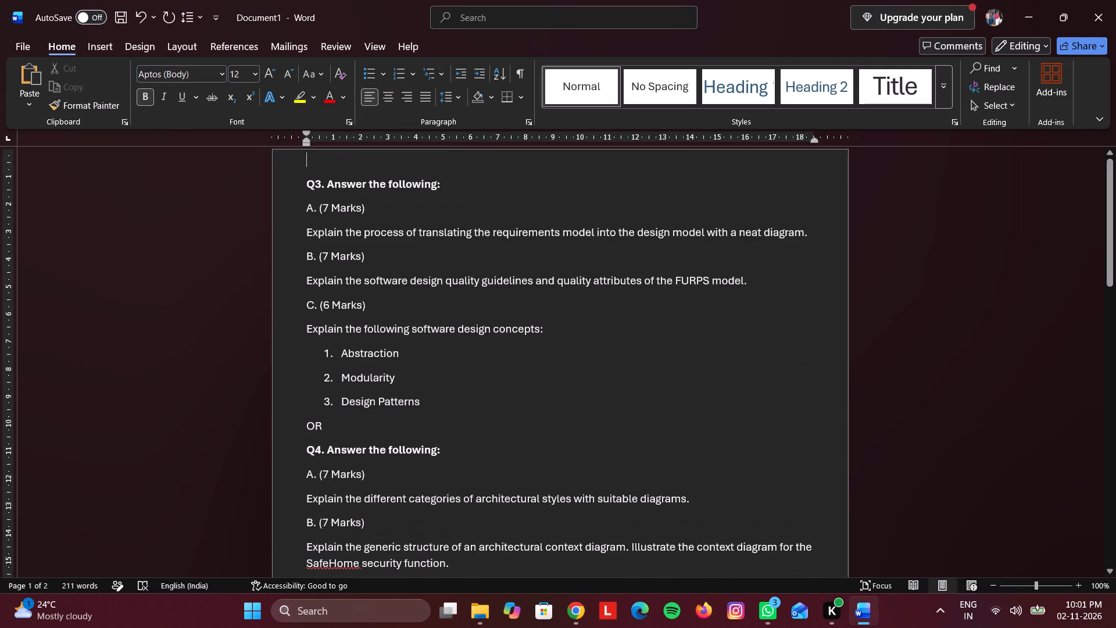
key(ctrl+v)
scroll(404, 272, up, 2)
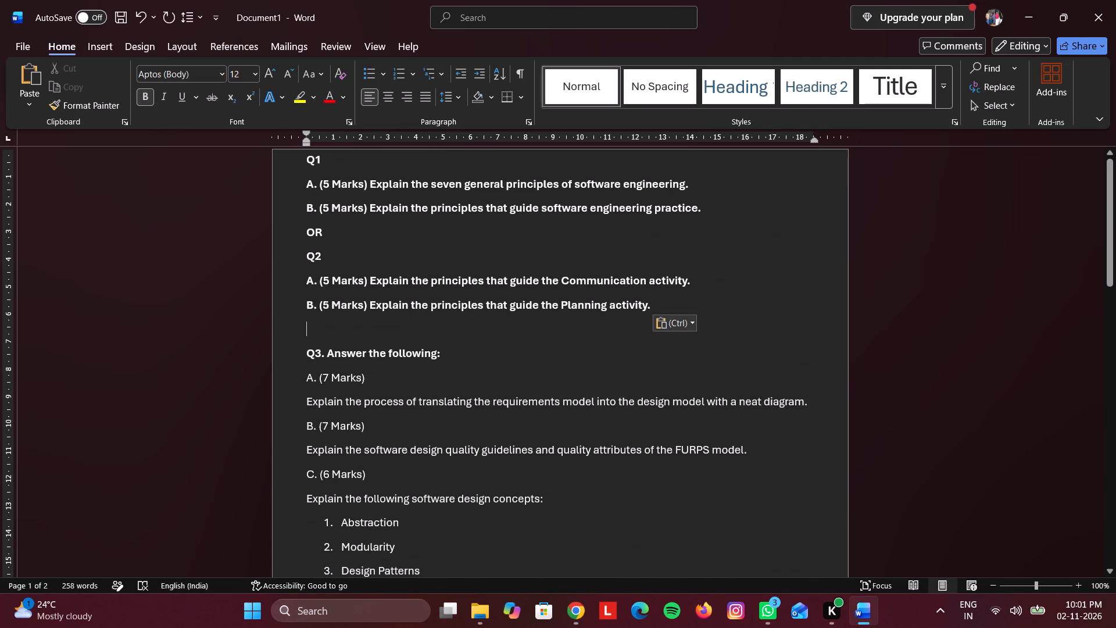
key(BackSpace)
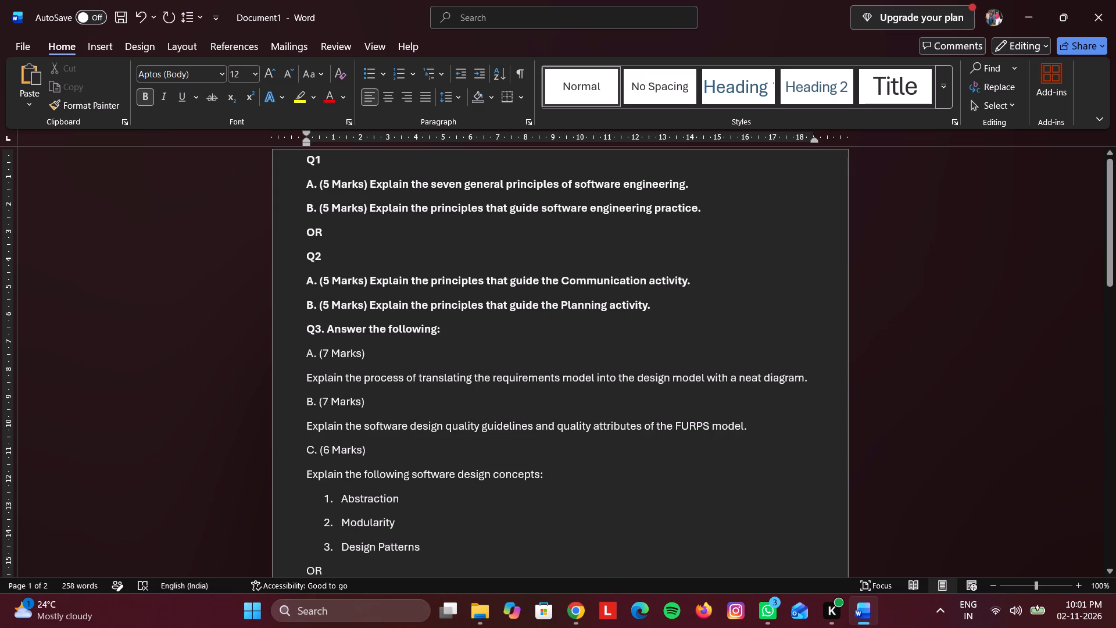
Remove the bold formatting from the A and B question lines under Q1.
drag(493, 247, 382, 216)
click(470, 265)
drag(617, 280, 582, 263)
drag(582, 263, 563, 251)
click(638, 309)
drag(654, 307, 648, 304)
drag(627, 292, 495, 213)
drag(481, 218, 474, 218)
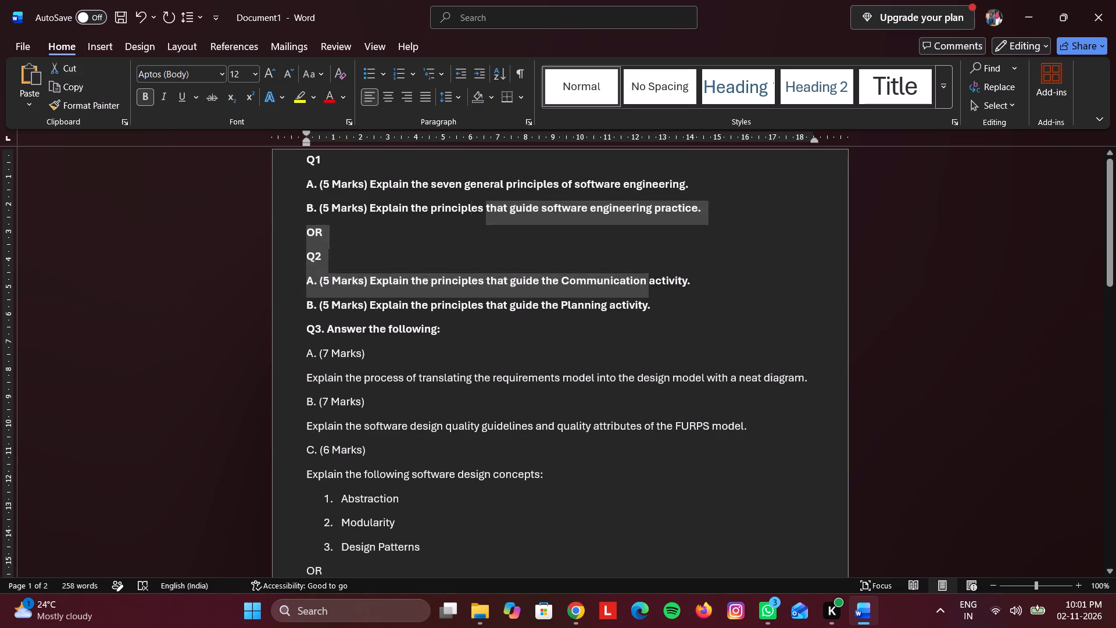
drag(304, 184, 564, 299)
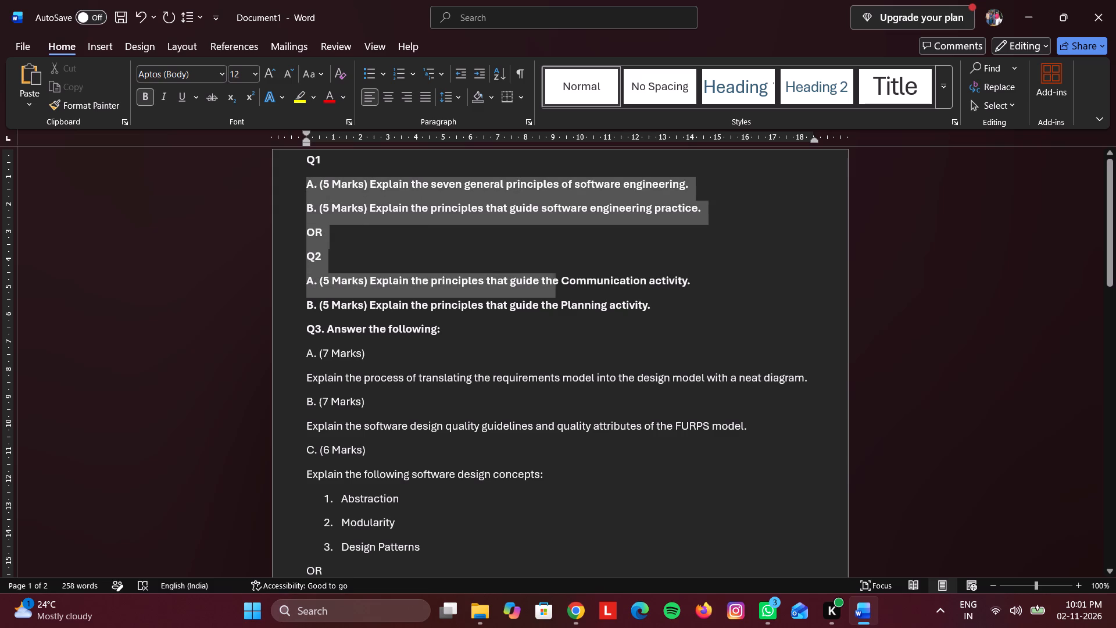
drag(564, 299, 684, 217)
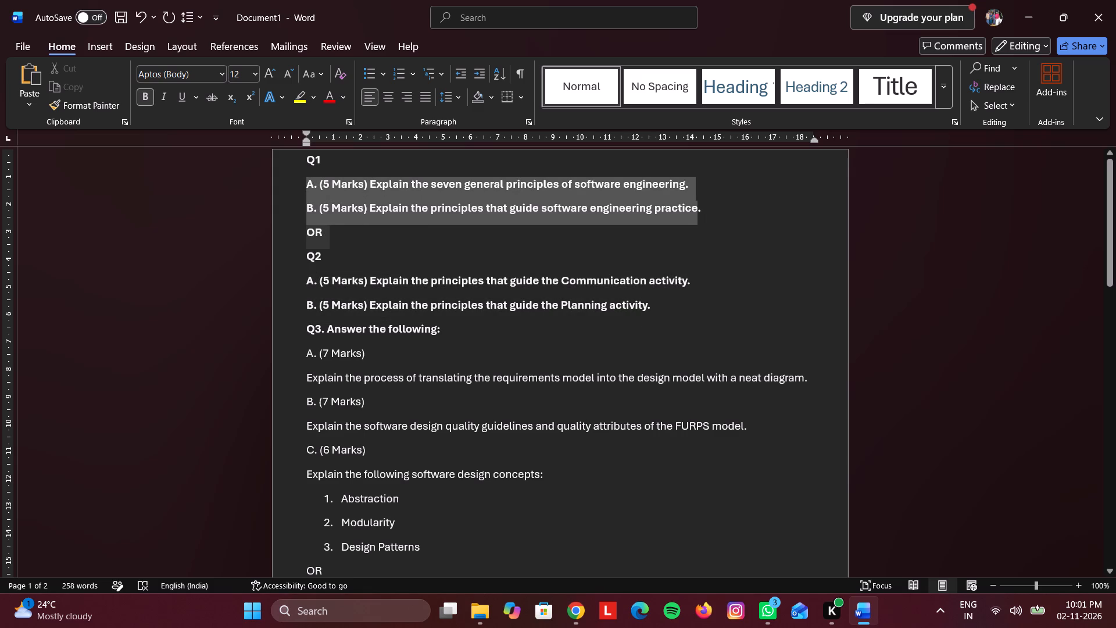
drag(684, 217, 701, 217)
click(702, 217)
drag(704, 209, 324, 183)
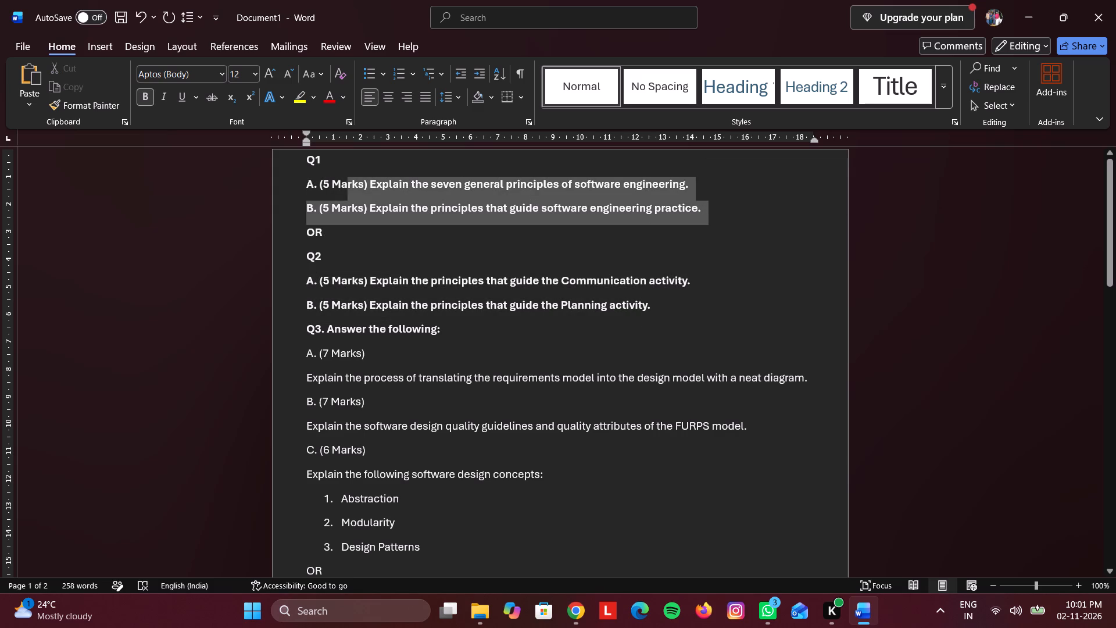
drag(324, 183, 300, 183)
click(313, 161)
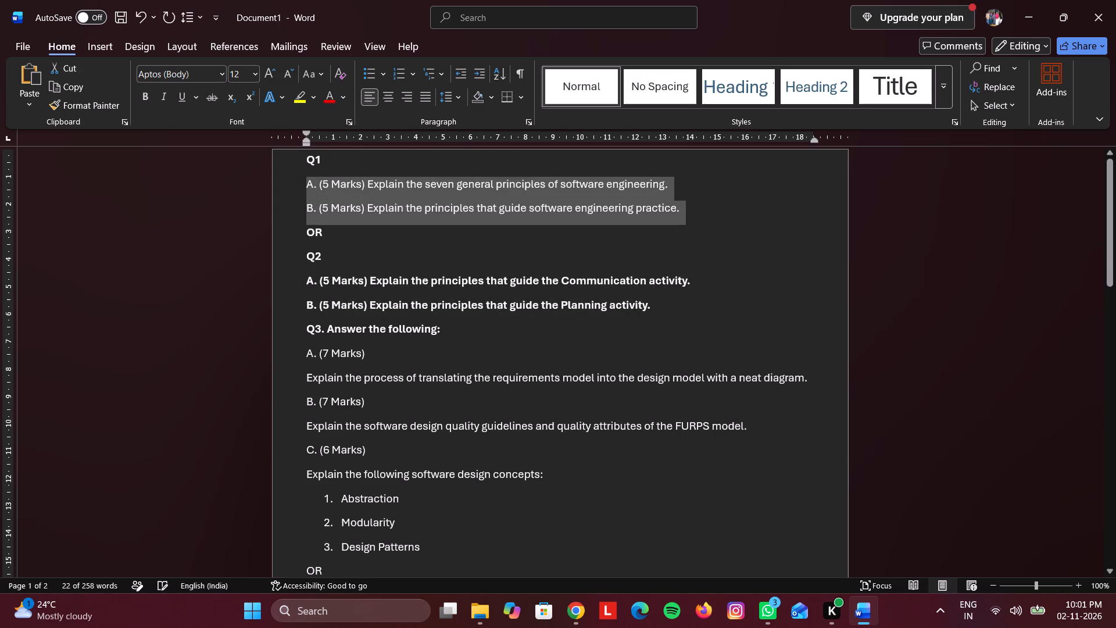
click(348, 248)
Remove the bold formatting from the A and B question lines under Q2.
drag(305, 280, 661, 310)
click(670, 283)
click(577, 347)
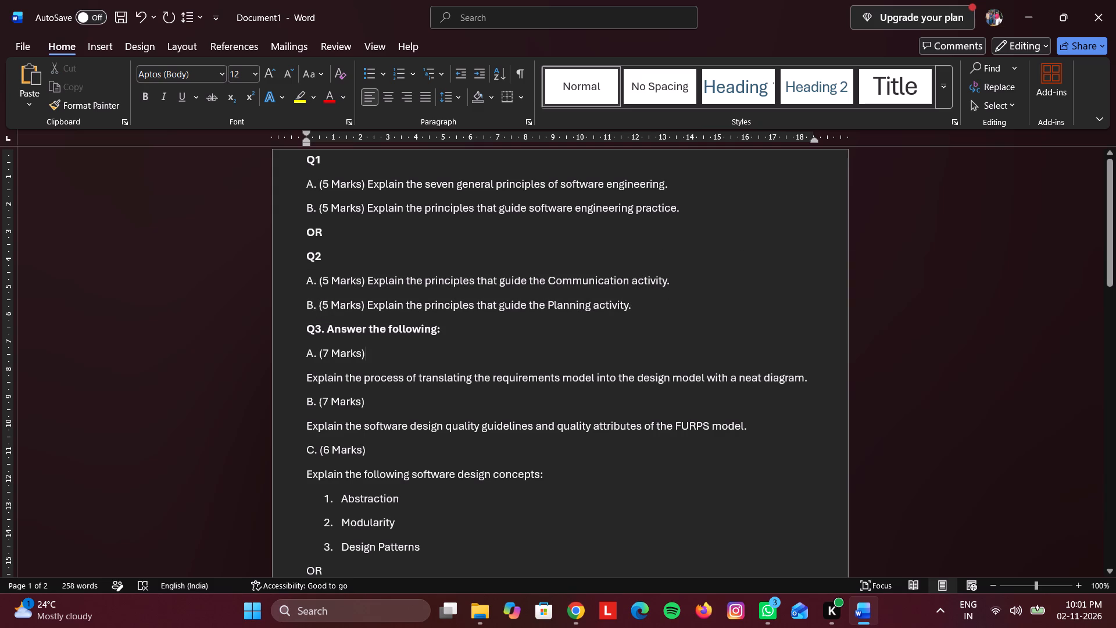
Extend the first two headings to "Q1. Answer the following:" and "Q2. Answer the following:", reusing the wording from the Q3 heading.
drag(330, 326, 446, 326)
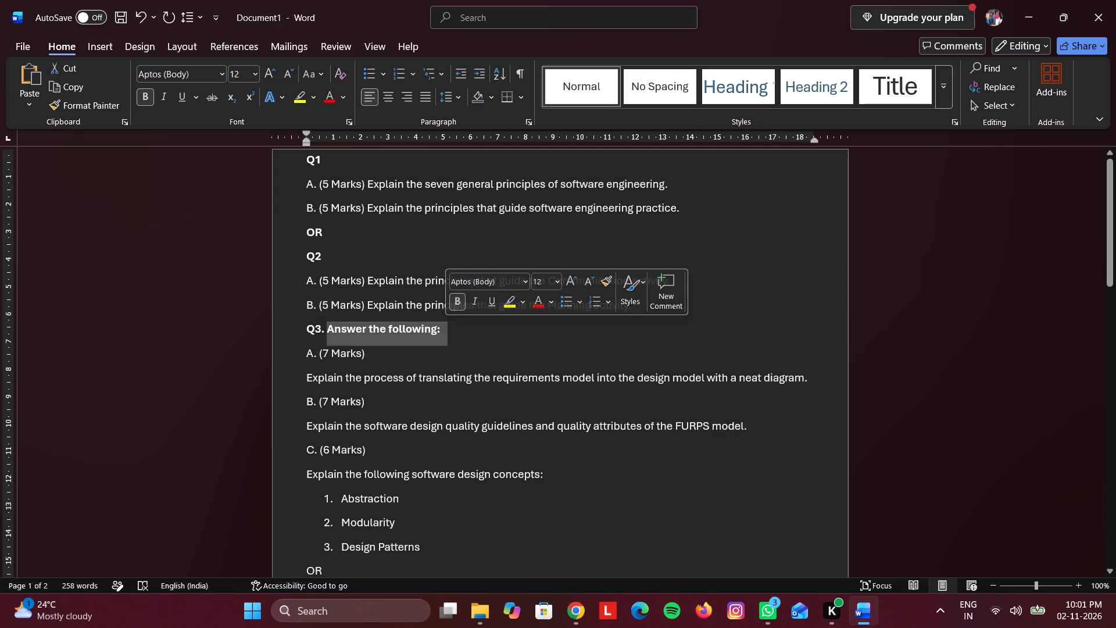
key(ctrl+c)
click(335, 161)
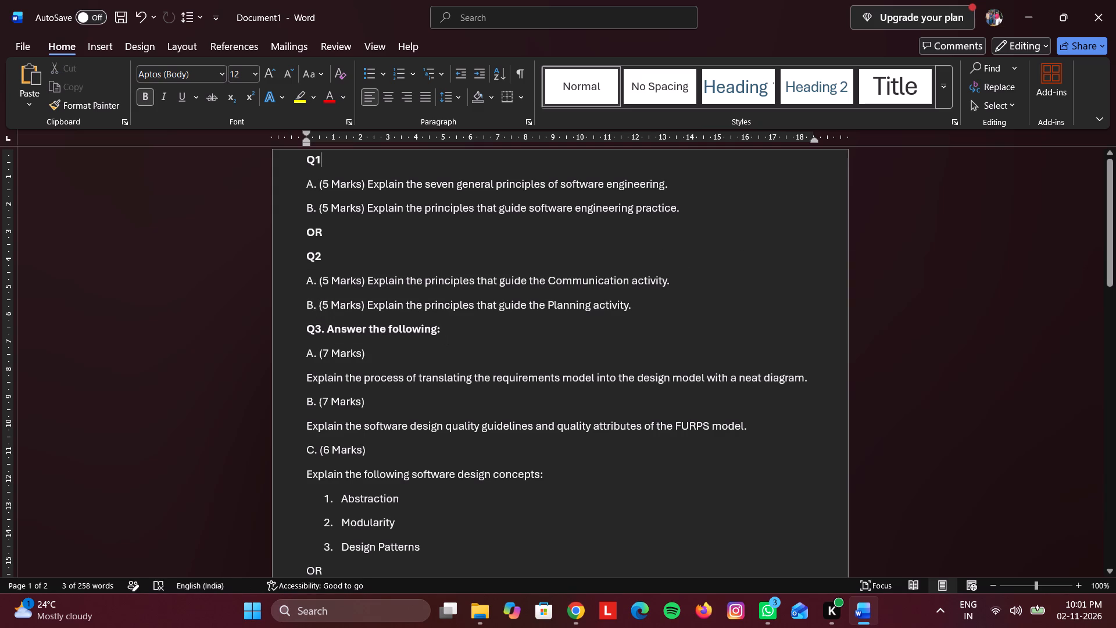
click(335, 161)
key(period)
key(space)
key(ctrl+v)
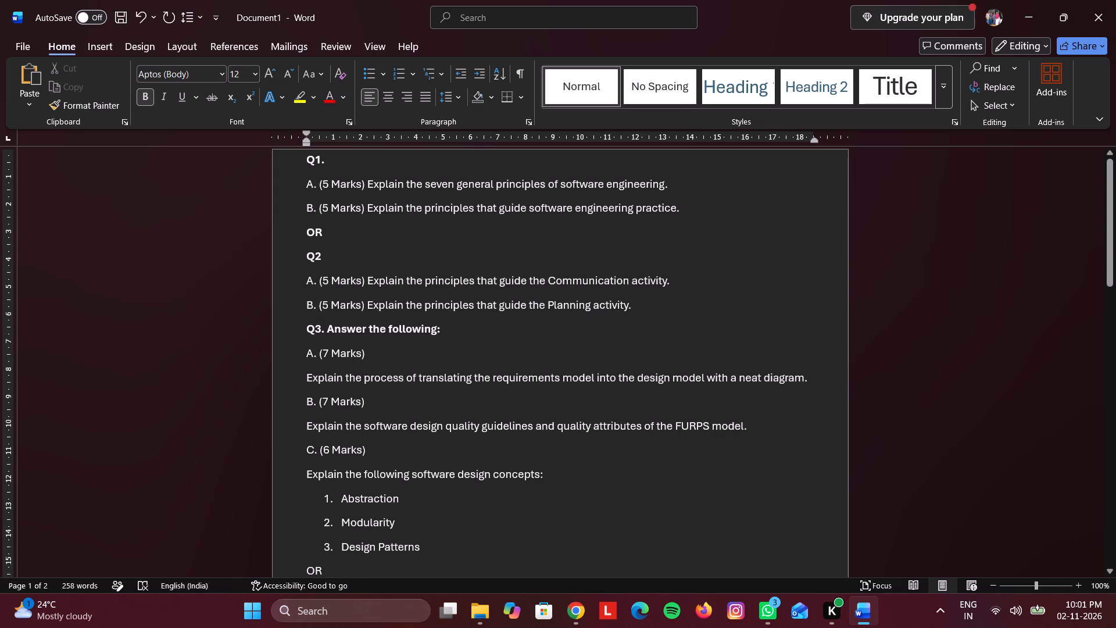
key(BackSpace)
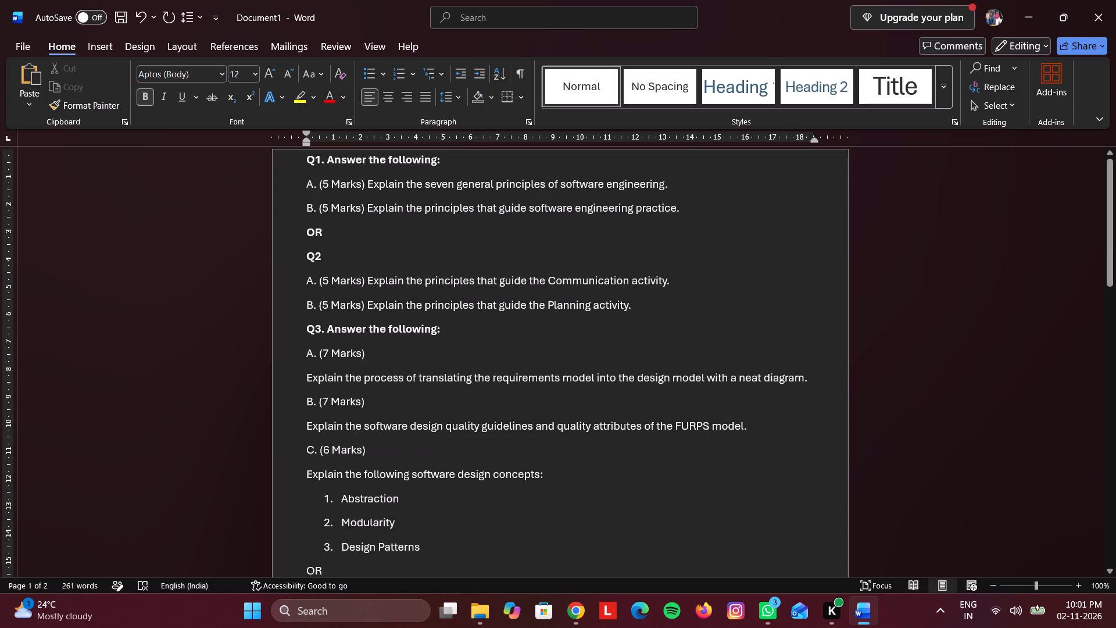
click(324, 254)
key(period)
key(space)
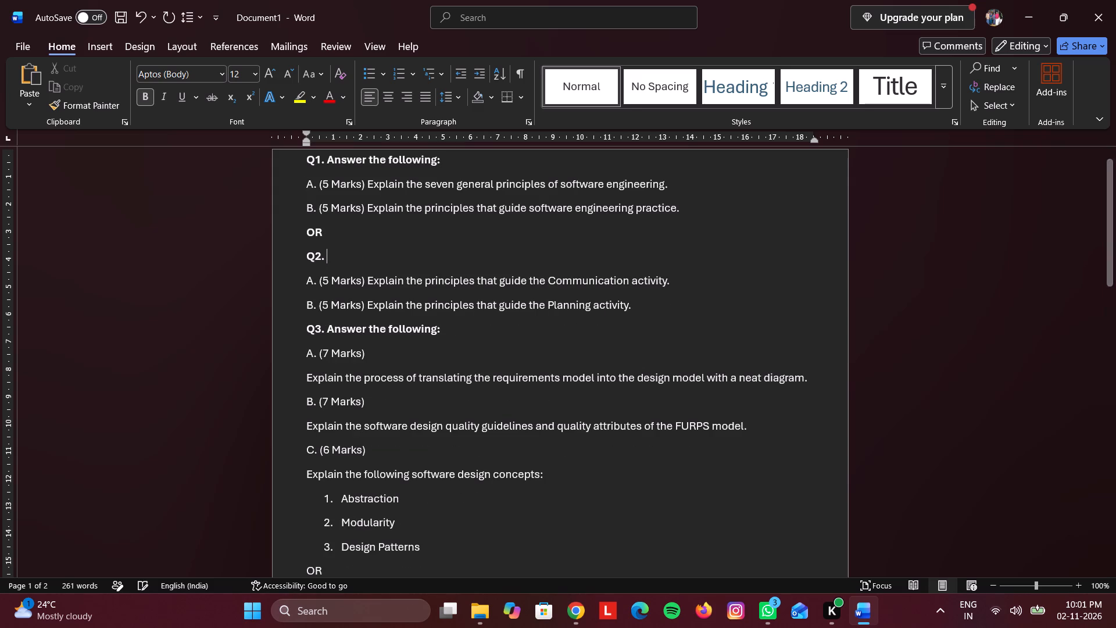
key(ctrl+v)
key(BackSpace)
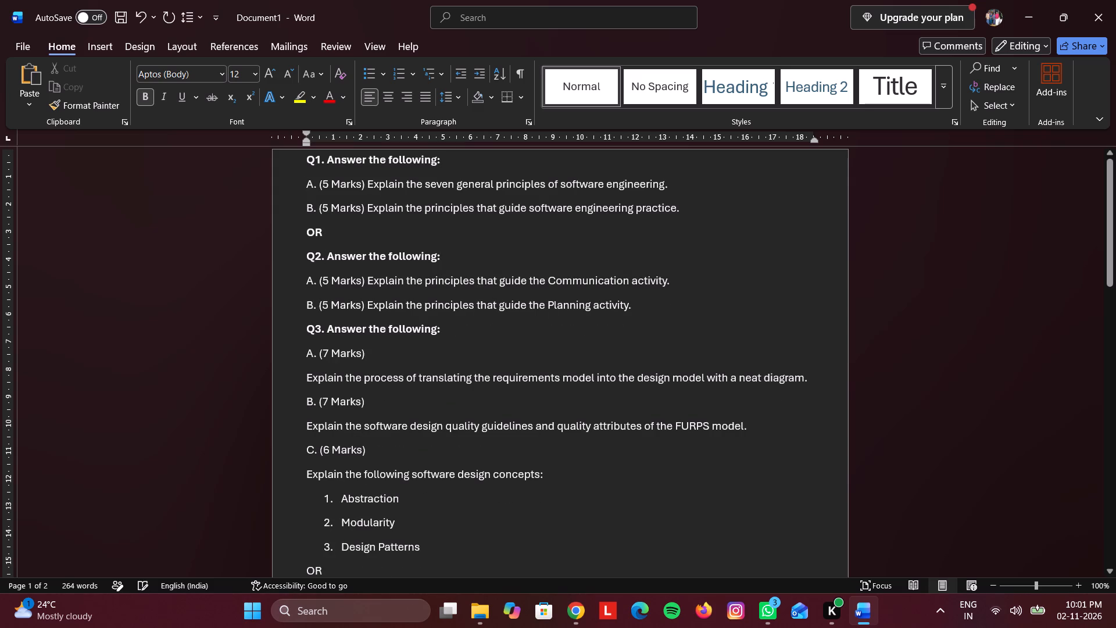
Insert a blank line between Q2's part B and the Q3 heading.
click(639, 303)
key(Return)
Join Q3's A, B and C question texts onto the same lines as their marks labels, separated by a space.
click(306, 405)
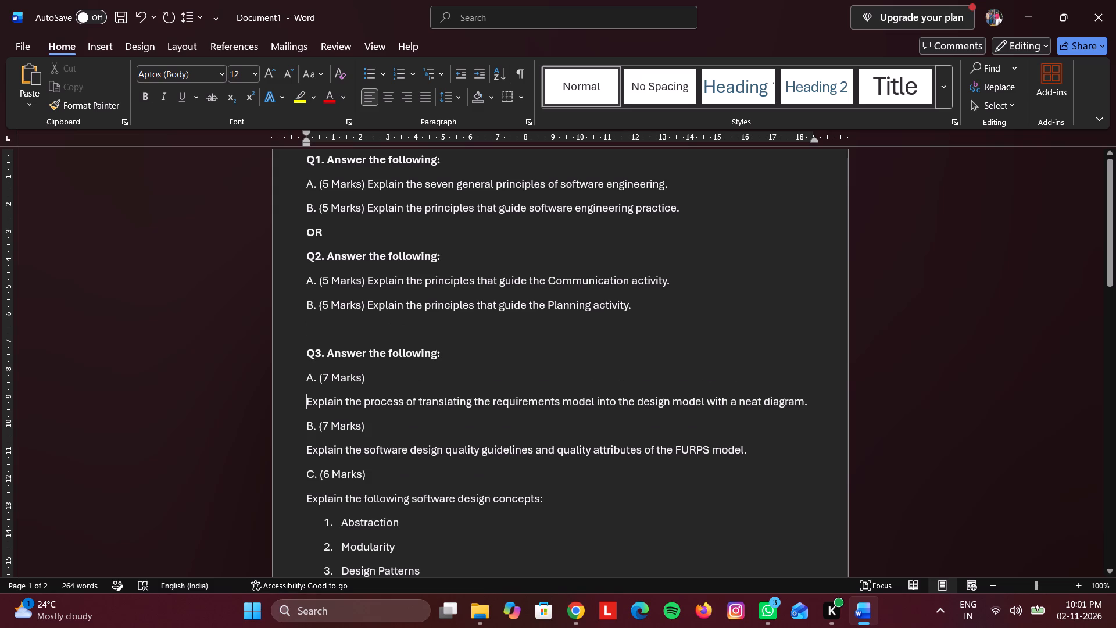
key(BackSpace)
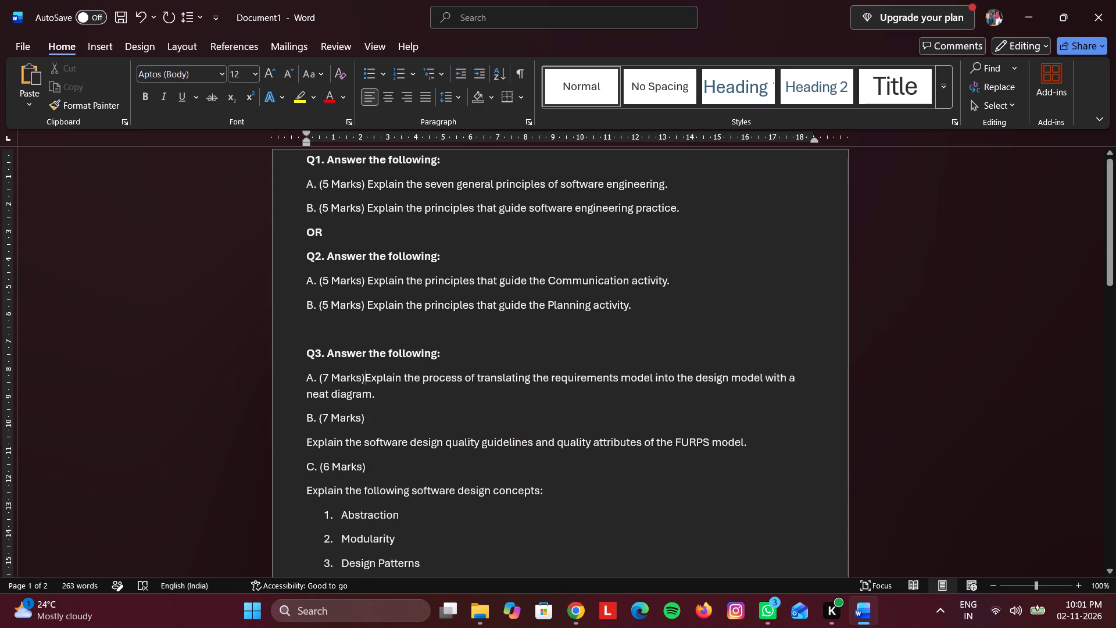
key(space)
click(304, 446)
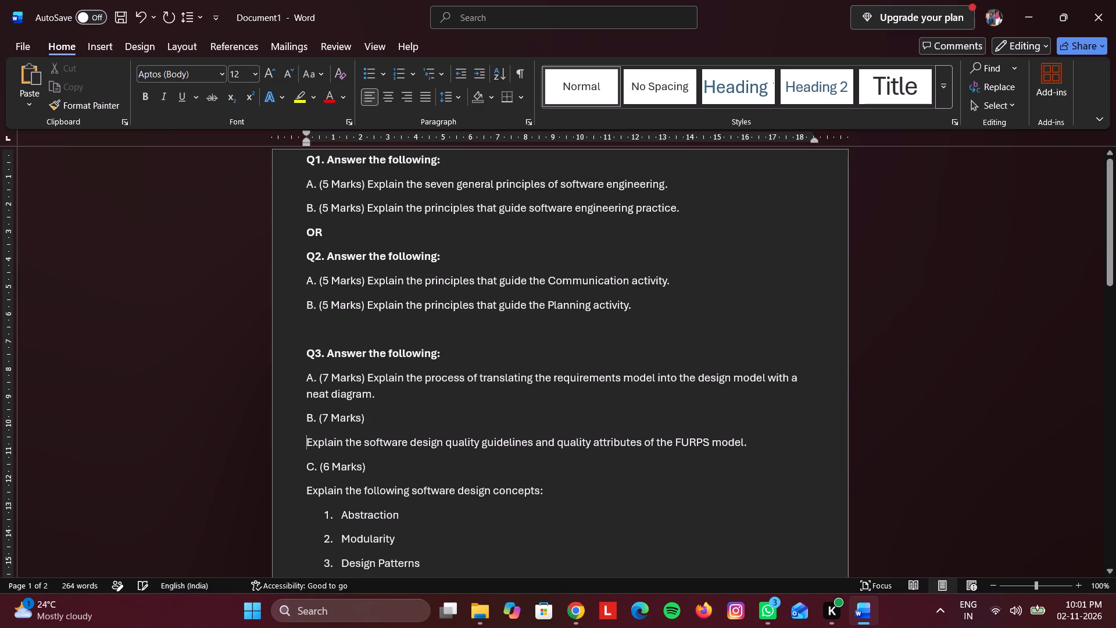
key(BackSpace)
key(space)
click(306, 468)
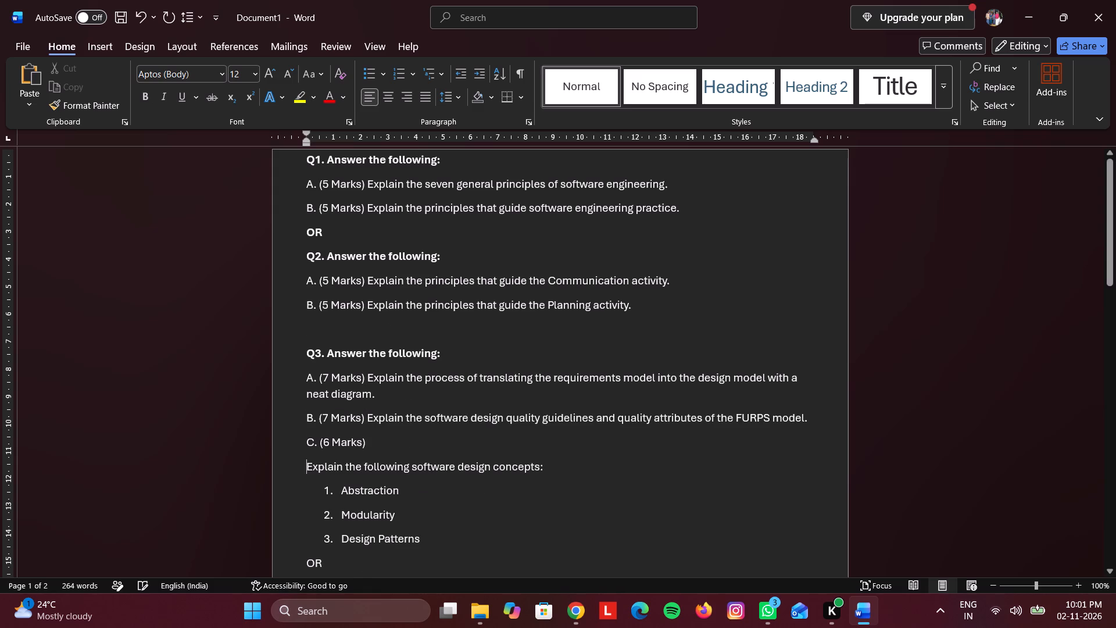
key(BackSpace)
key(space)
Make the "OR" between Q3 and Q4 bold.
scroll(371, 511, down, 1)
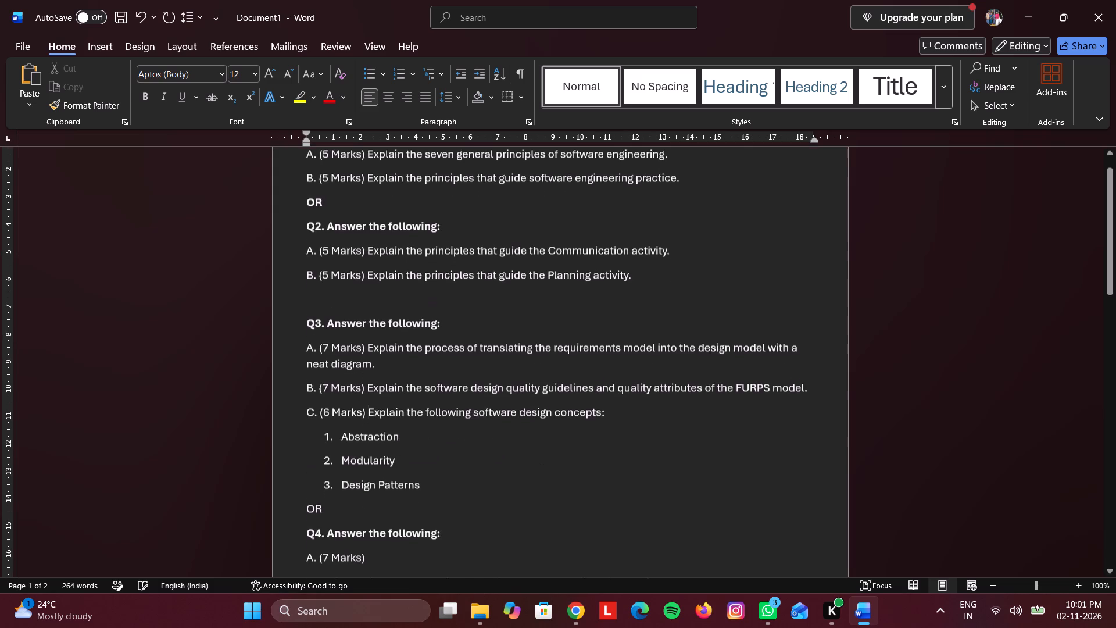
scroll(324, 499, down, 2)
click(303, 433)
triple_click(321, 436)
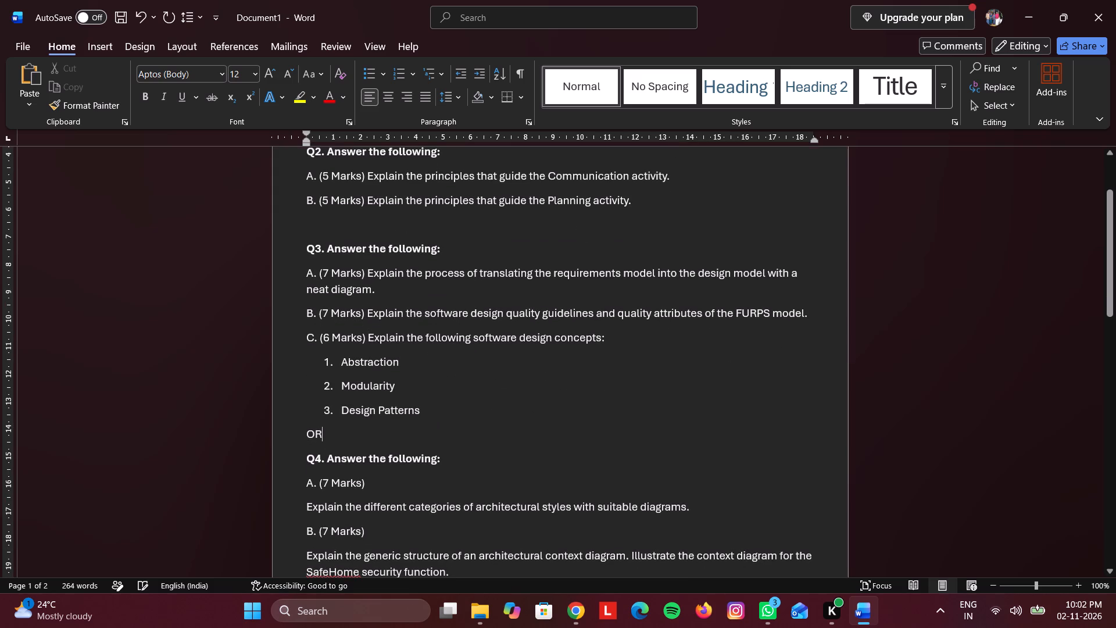
drag(310, 433, 324, 434)
click(324, 434)
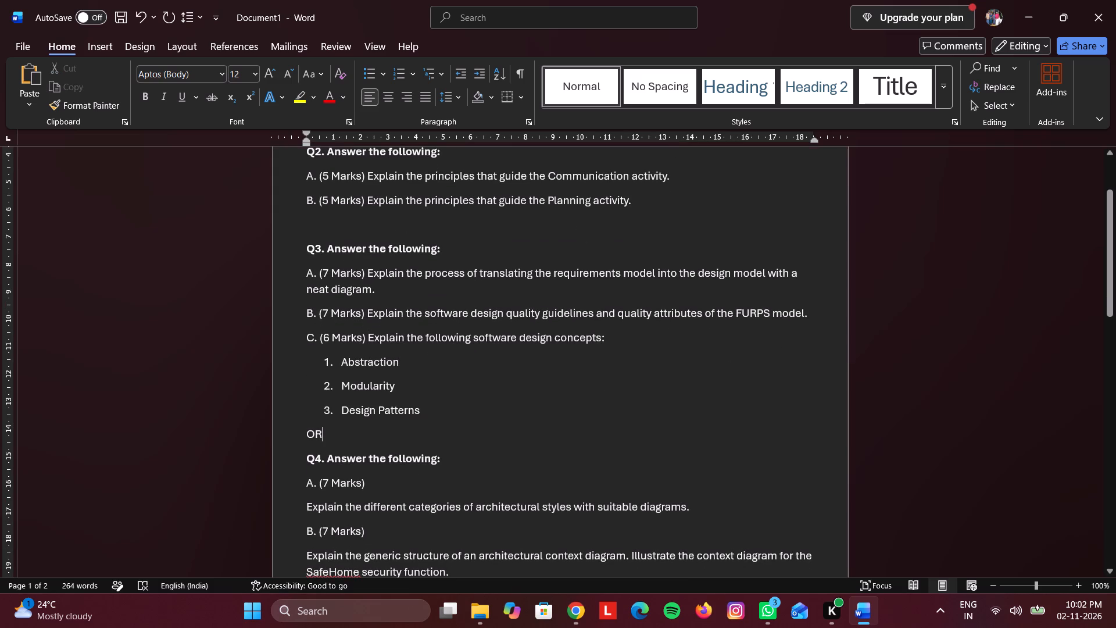
click(305, 431)
drag(315, 434, 323, 438)
click(323, 438)
click(319, 438)
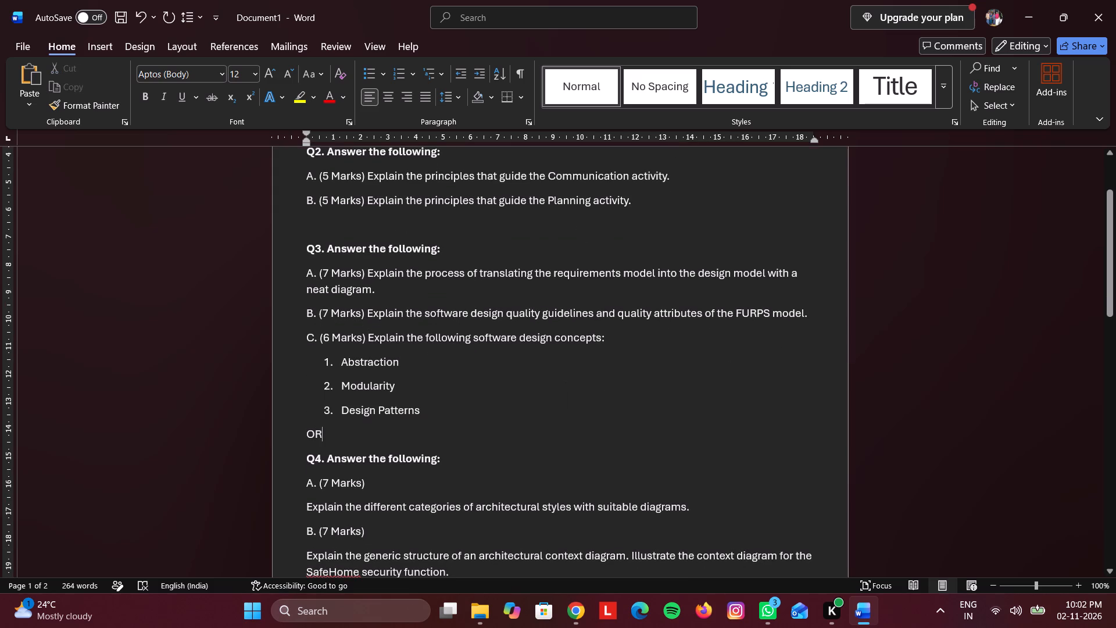
click(305, 434)
drag(313, 434, 328, 434)
drag(306, 433, 330, 438)
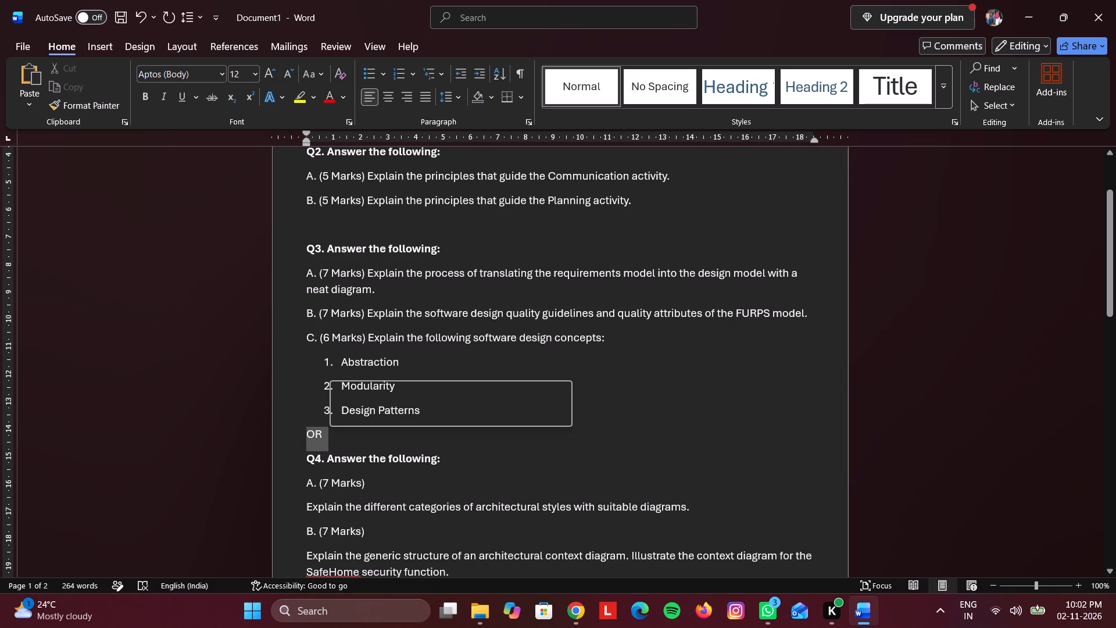
click(341, 416)
click(332, 451)
Join Q4's A, B and C question texts onto the same lines as their marks labels, separated by a space.
scroll(311, 489, down, 2)
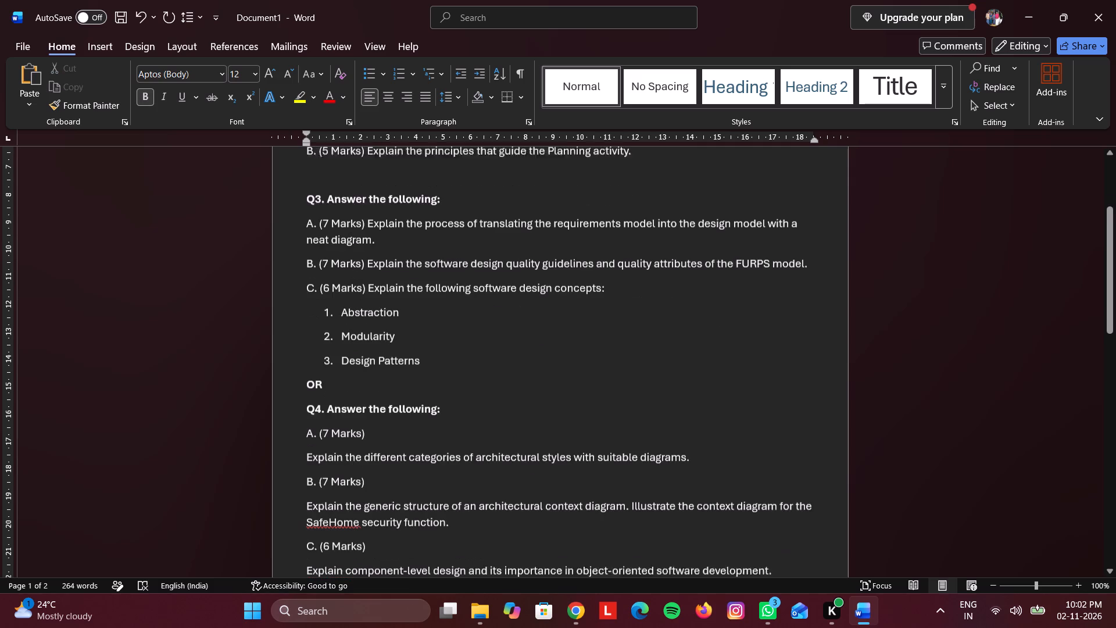
click(304, 431)
key(BackSpace)
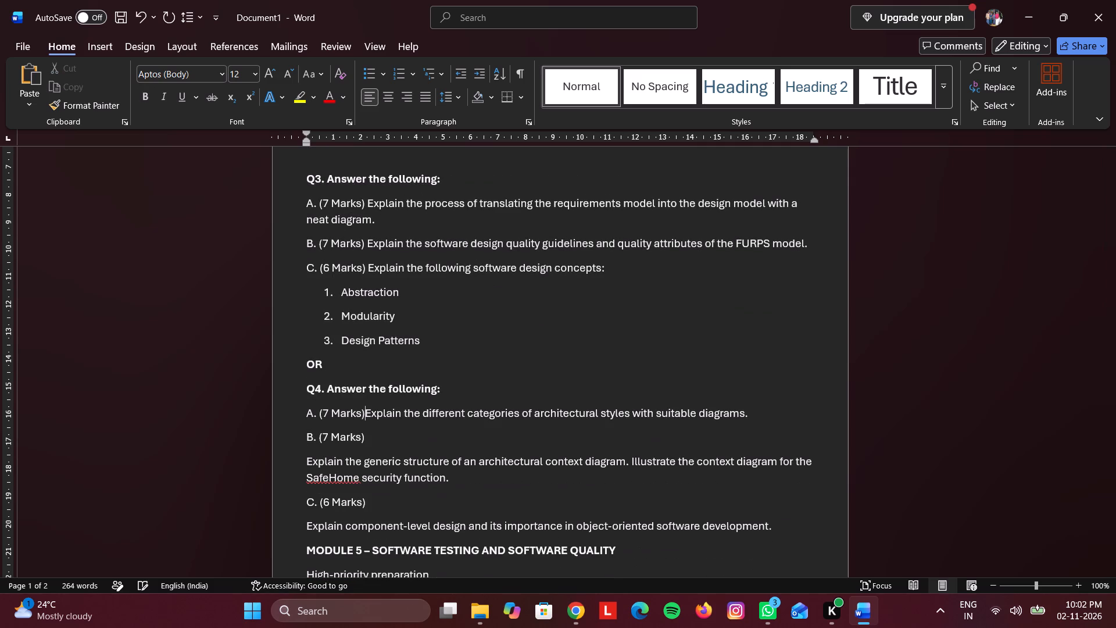
key(space)
double_click(305, 465)
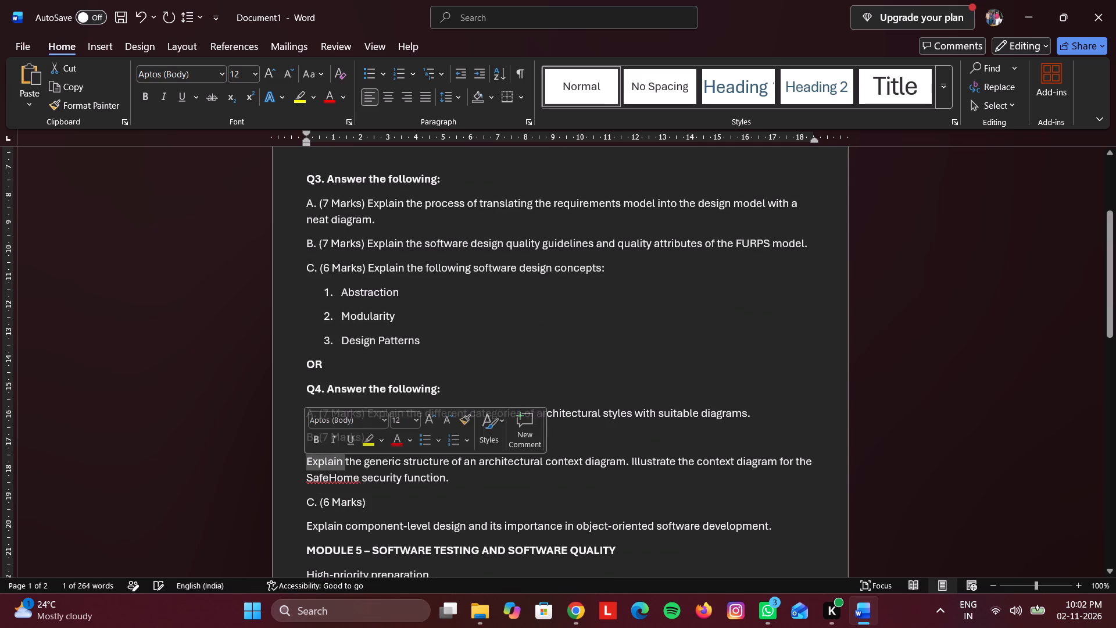
click(299, 462)
key(BackSpace)
key(space)
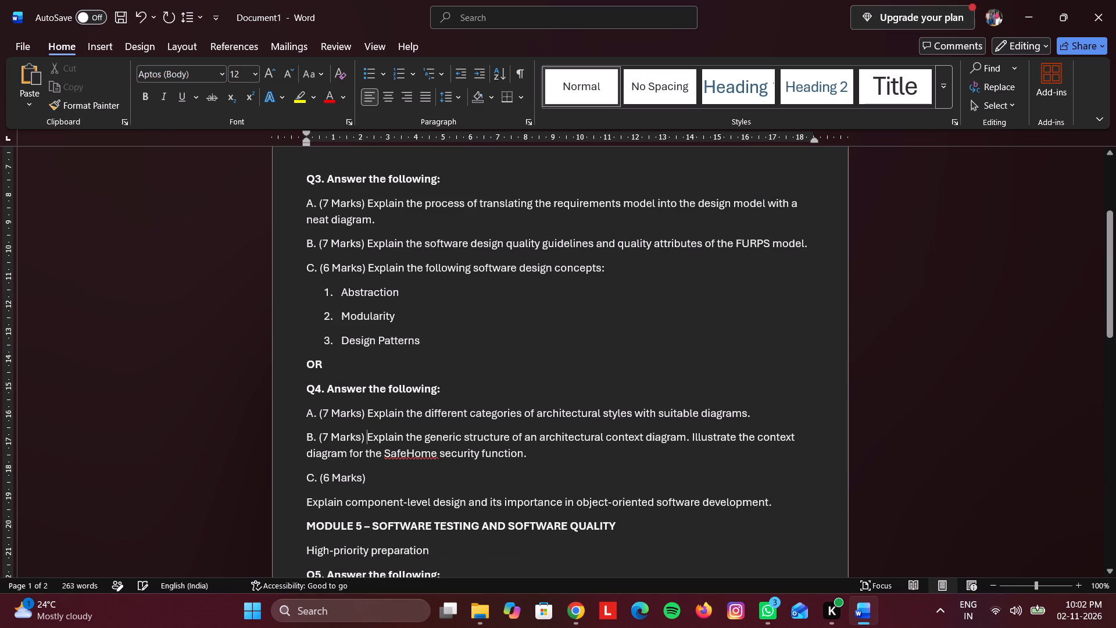
click(306, 502)
key(BackSpace)
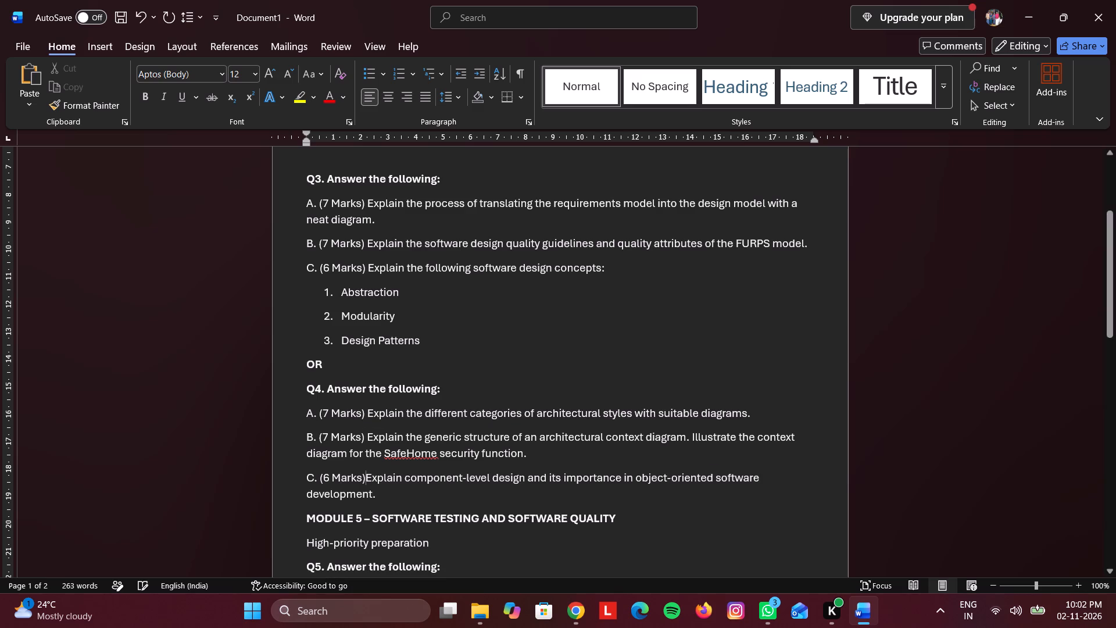
key(space)
scroll(314, 526, down, 4)
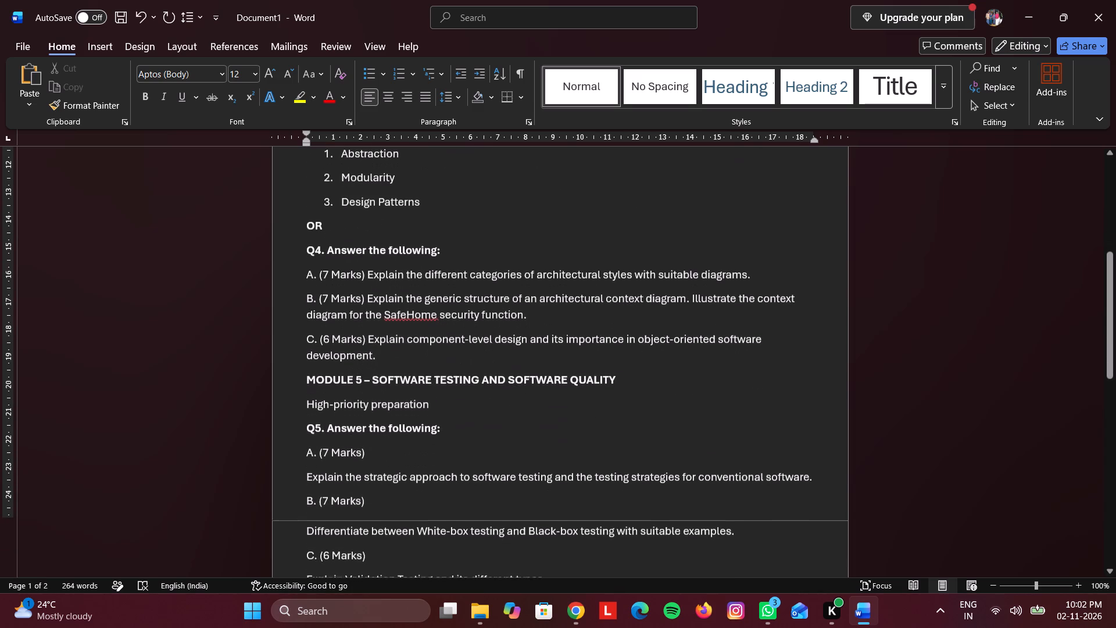
Delete the "High-priority preparation" line above the Q5 heading.
drag(306, 401, 425, 409)
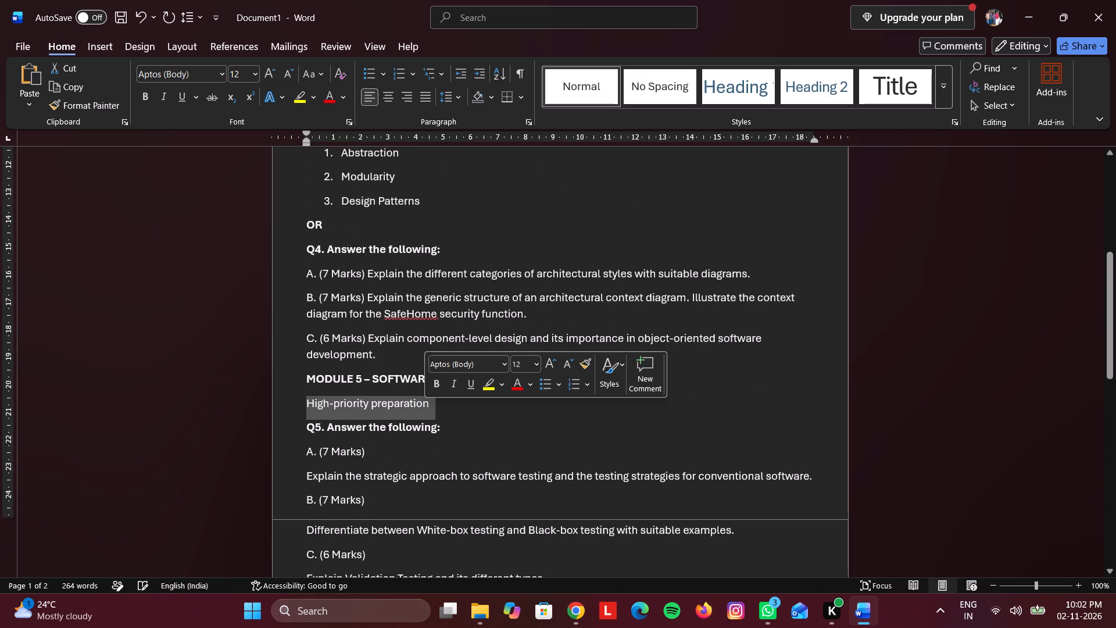
key(BackSpace)
Replace the "MODULE 5 – SOFTWARE TESTING AND SOFTWARE QUALITY" heading above Q5 with a blank line.
scroll(371, 374, up, 5)
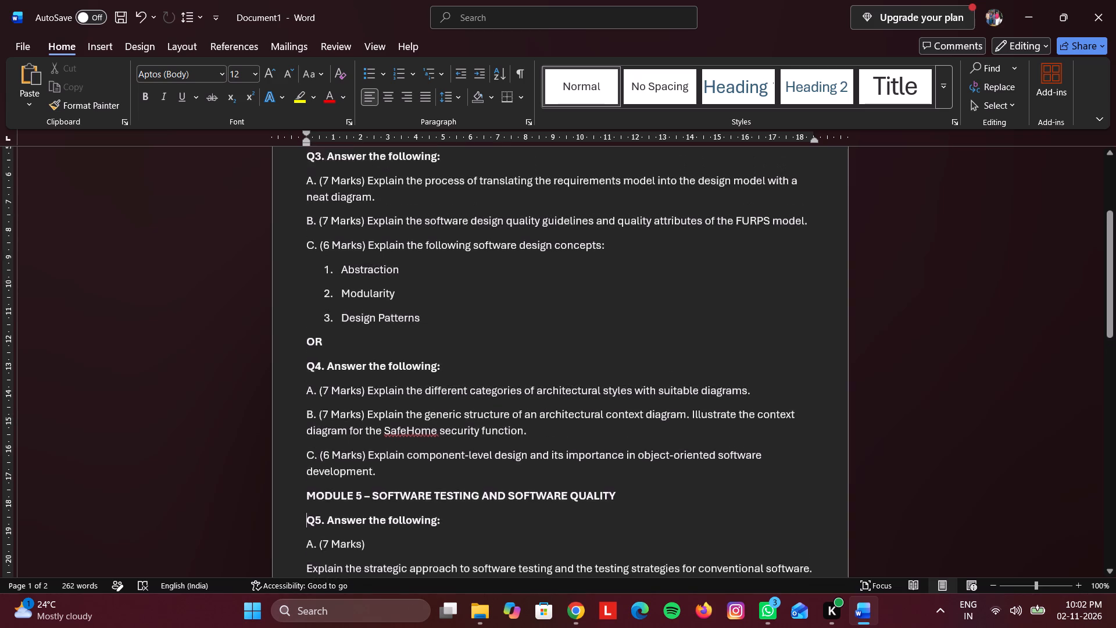
scroll(366, 369, up, 5)
scroll(366, 369, down, 2)
scroll(366, 369, up, 2)
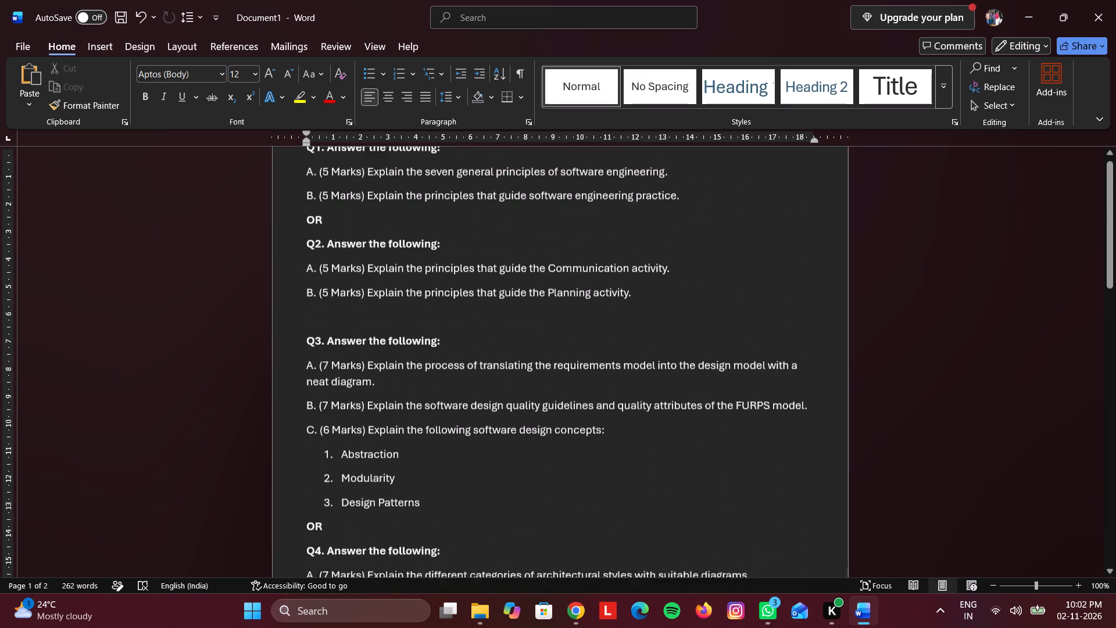
scroll(365, 367, up, 4)
scroll(334, 338, down, 2)
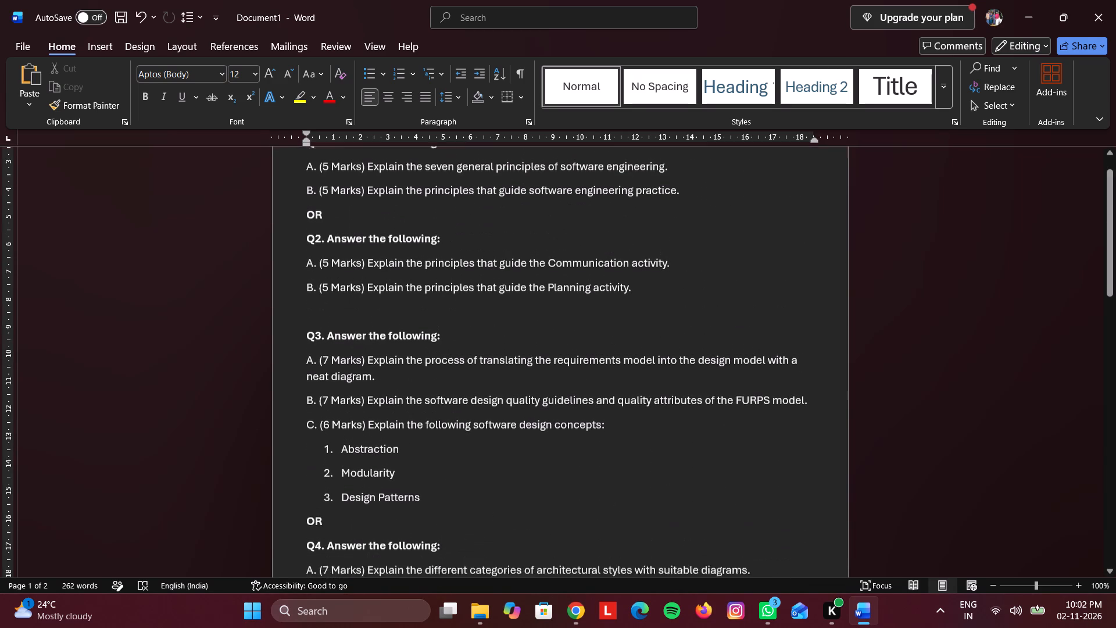
scroll(334, 338, down, 7)
drag(303, 379, 616, 376)
key(BackSpace)
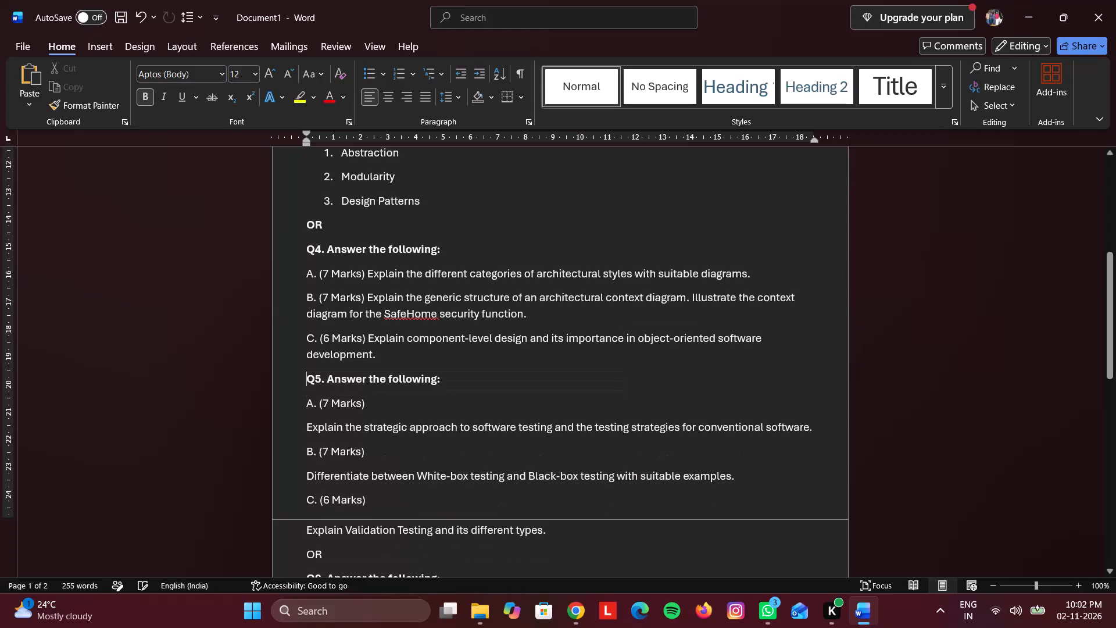
key(Return)
Review the layout and spacing of the questions from Q1 through Q5.
scroll(616, 376, up, 9)
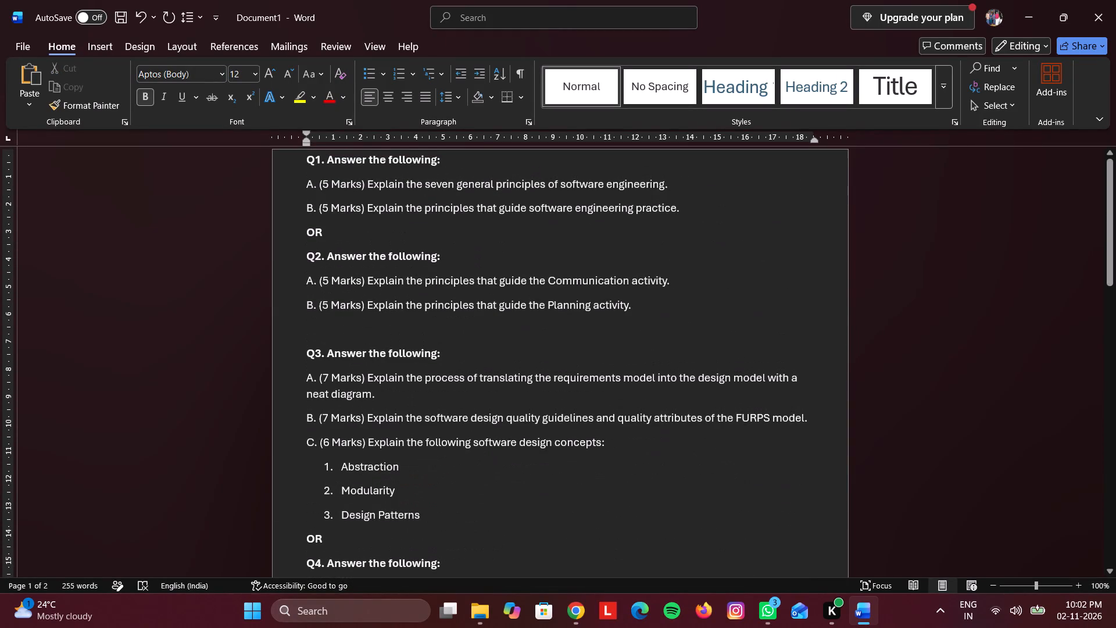
scroll(616, 376, up, 6)
scroll(339, 324, down, 6)
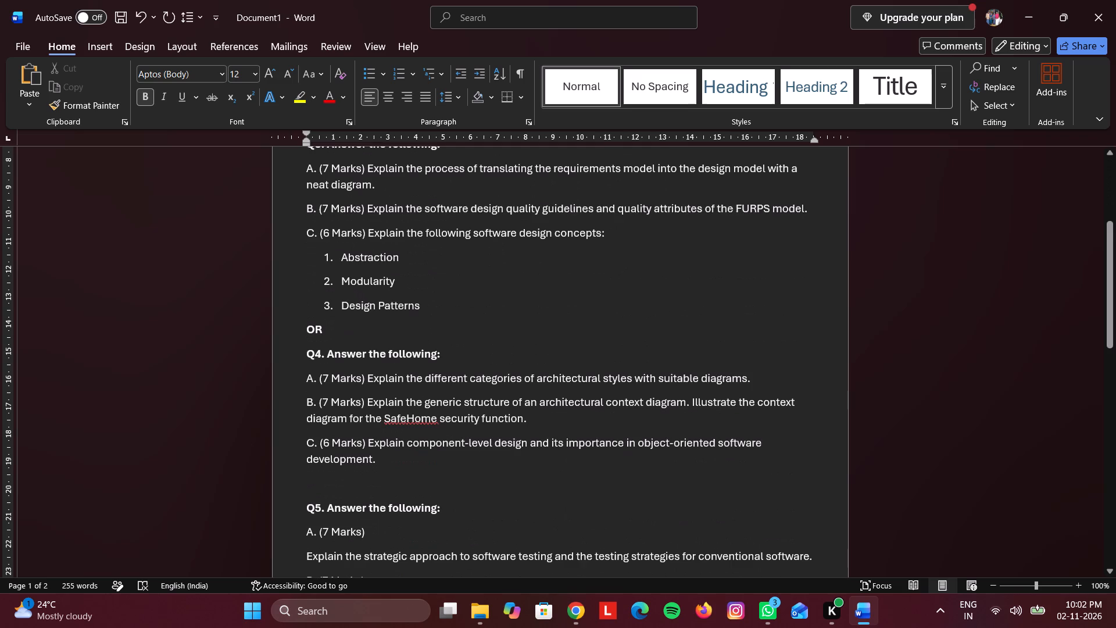
scroll(354, 366, down, 4)
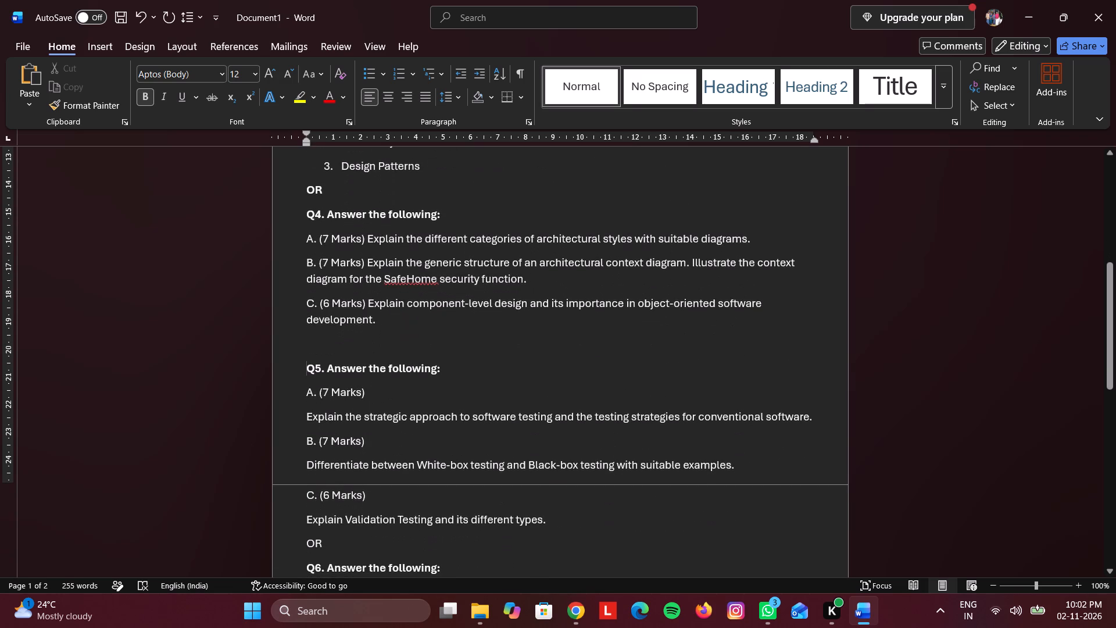
Join Q5's A, B and C question texts onto the same lines as their marks labels, separated by a space.
scroll(357, 370, down, 3)
click(308, 315)
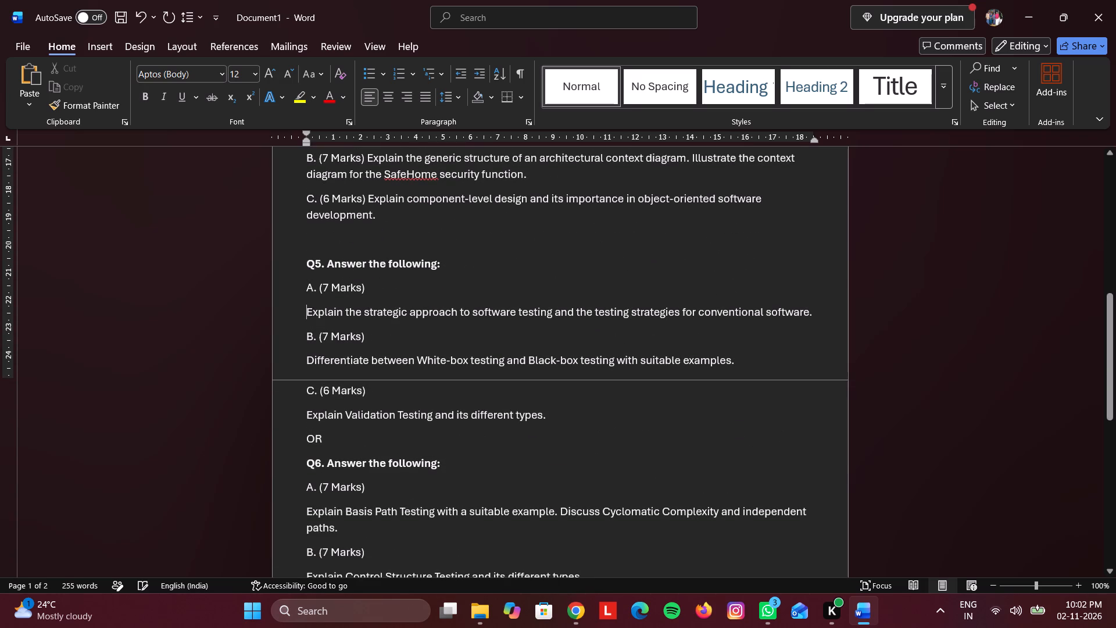
key(BackSpace)
key(space)
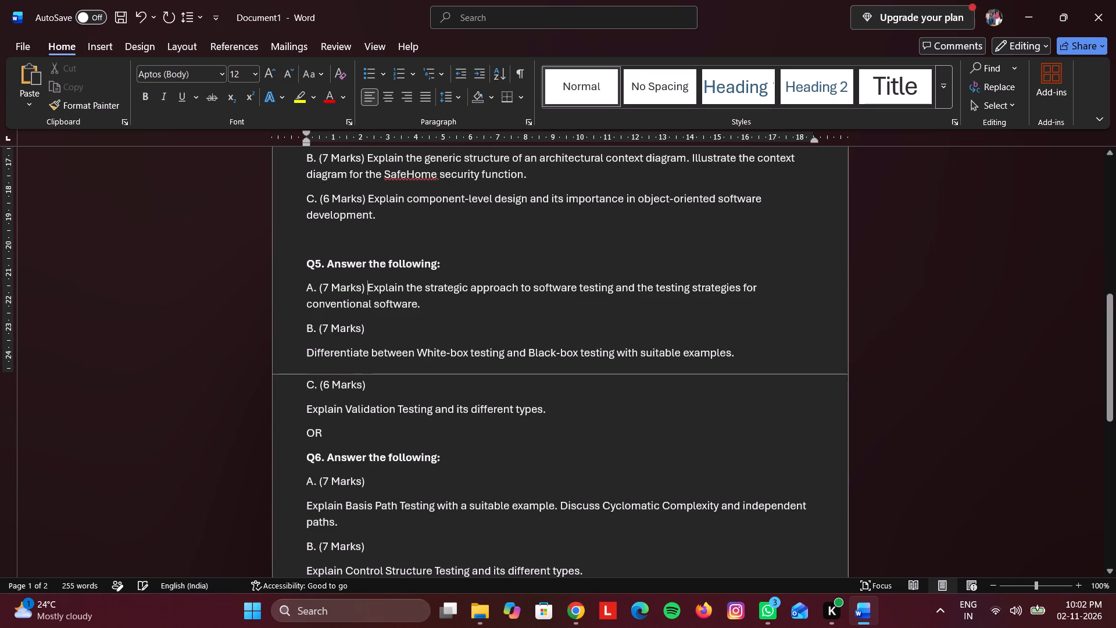
click(306, 357)
key(BackSpace)
key(space)
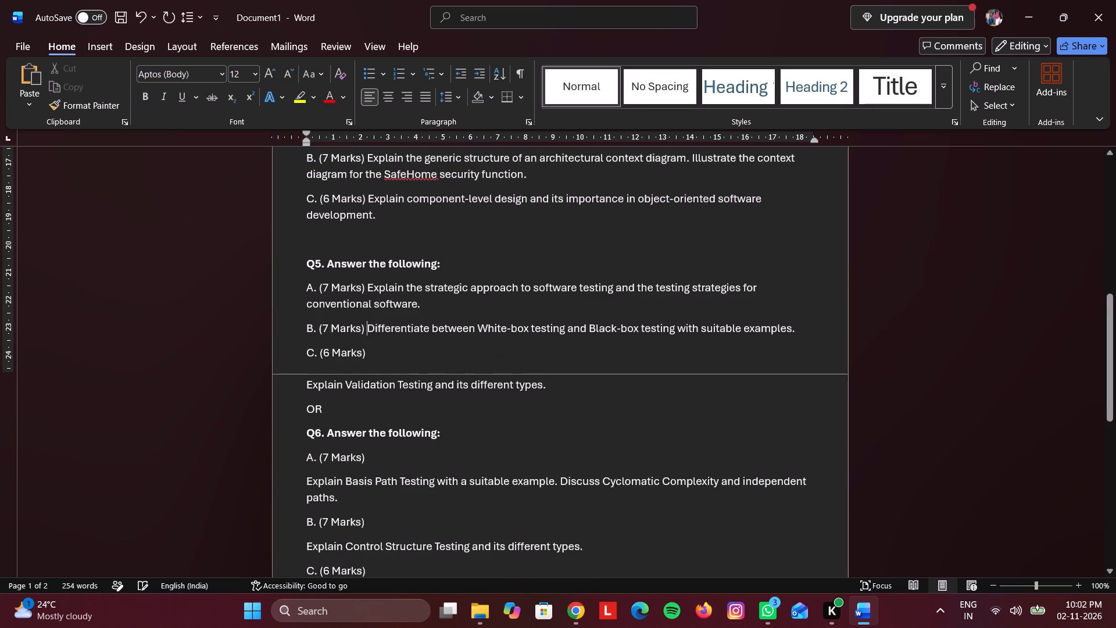
scroll(355, 393, down, 2)
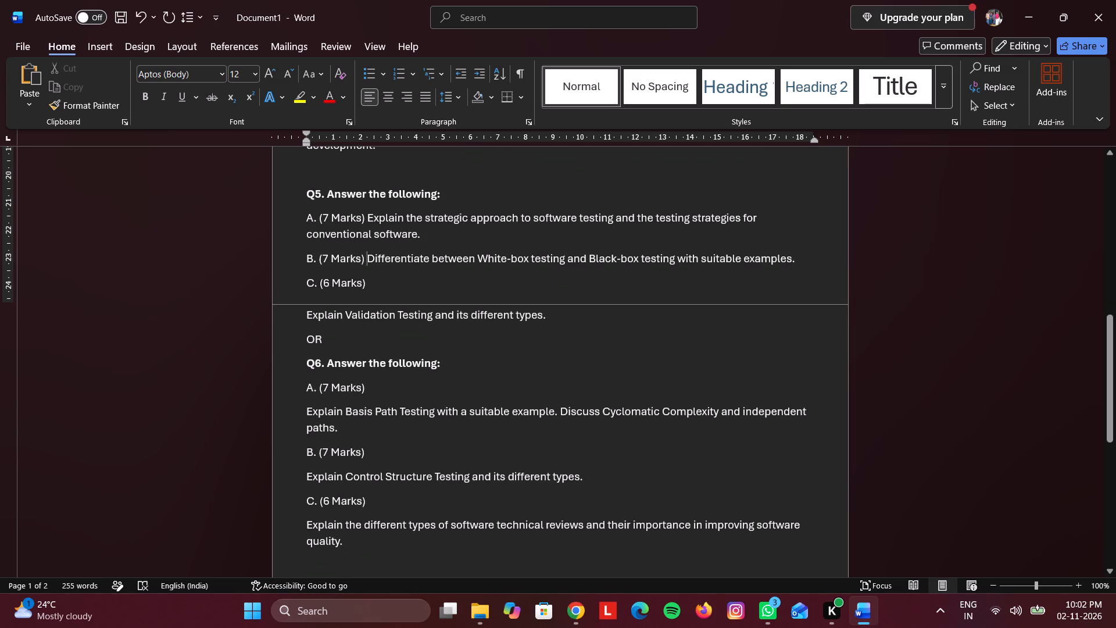
click(306, 319)
key(BackSpace)
key(space)
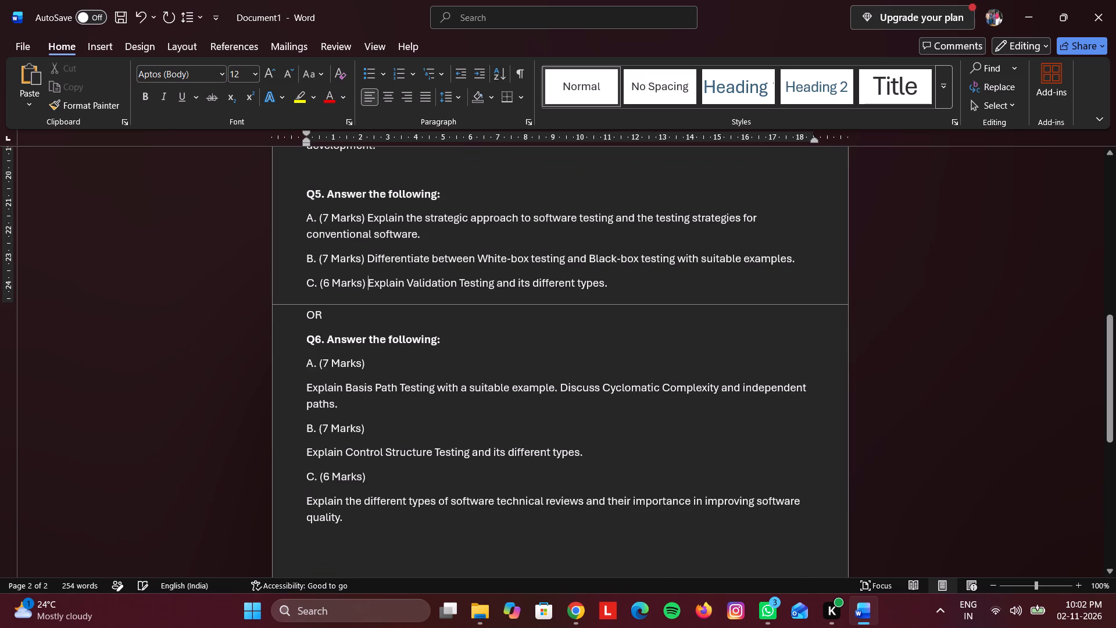
Join Q6's A, B and C question texts onto the same lines as their marks labels, separated by a space.
click(306, 380)
key(BackSpace)
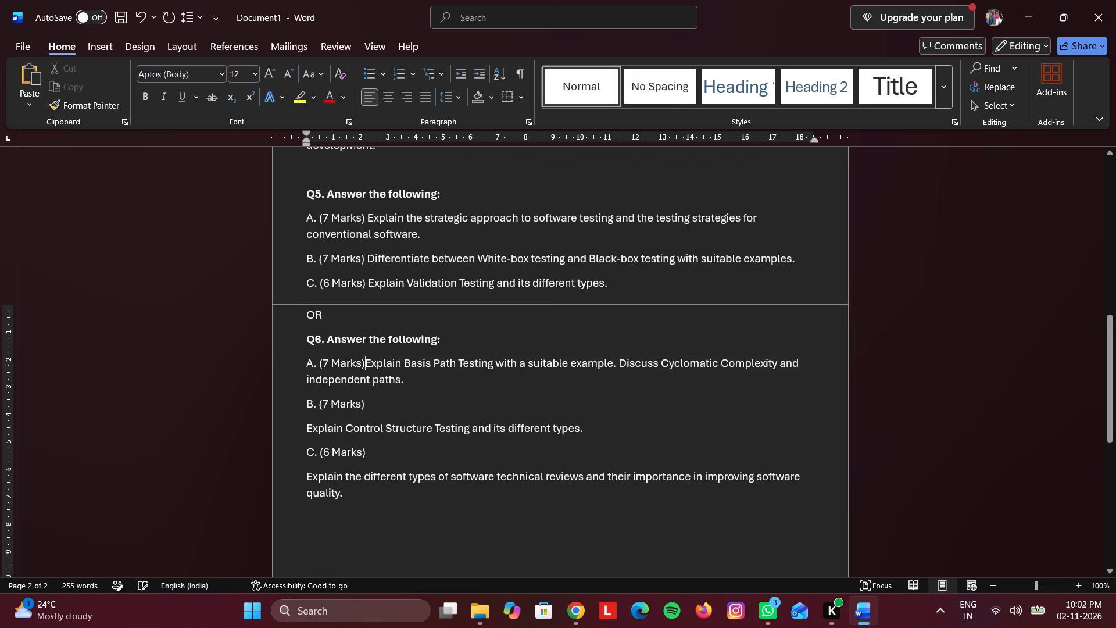
key(space)
click(309, 427)
key(BackSpace)
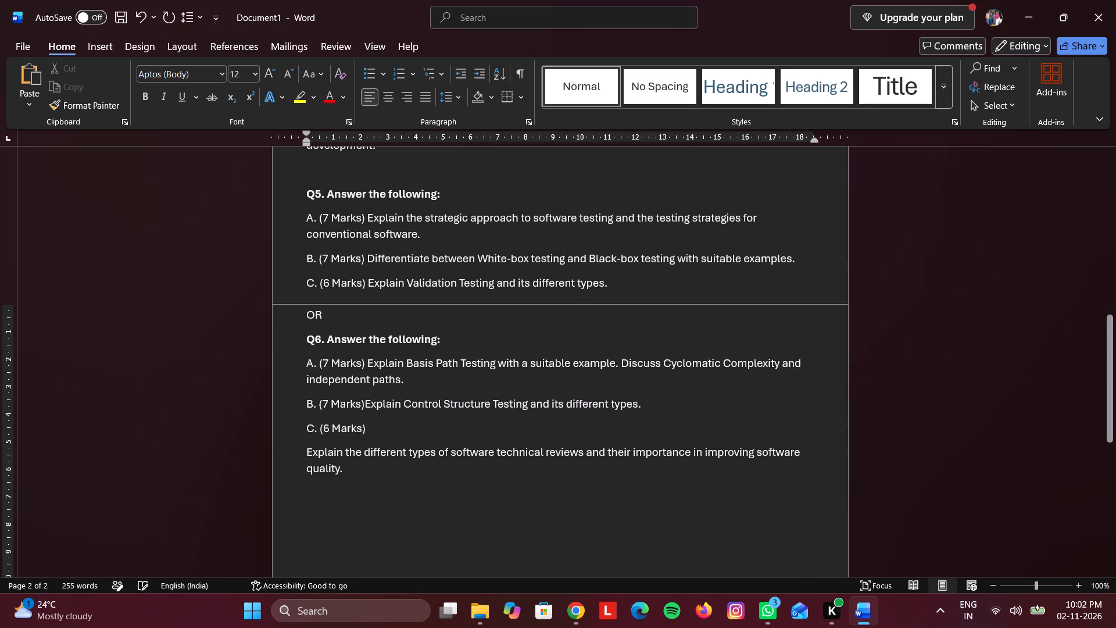
key(space)
click(301, 447)
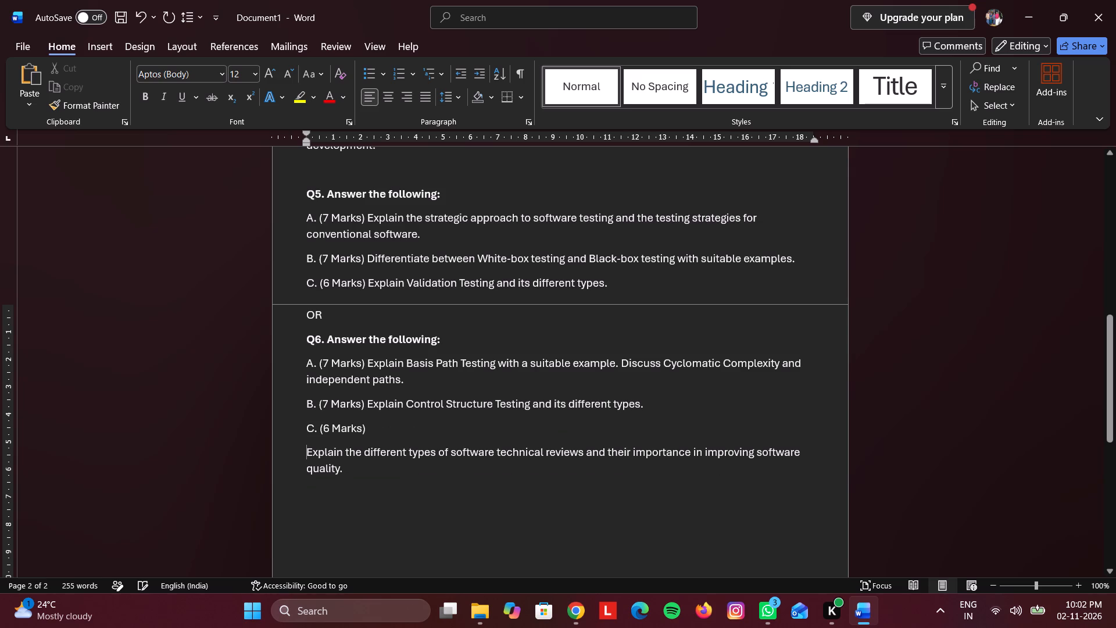
key(BackSpace)
key(space)
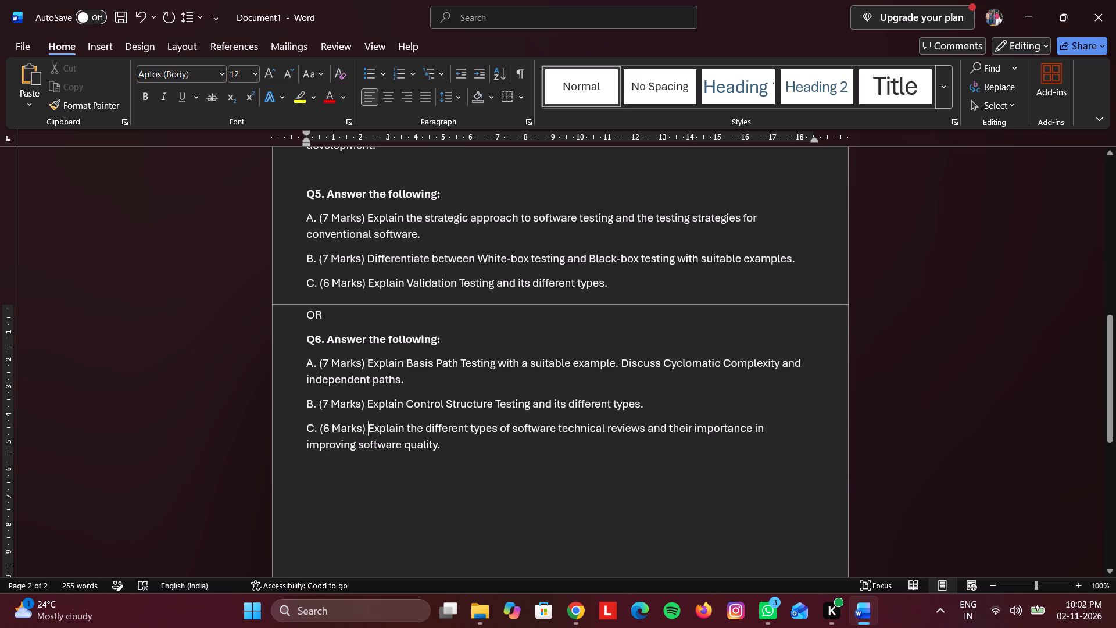
Make the "OR" between Q5 and Q6 bold.
drag(306, 313, 332, 316)
click(343, 292)
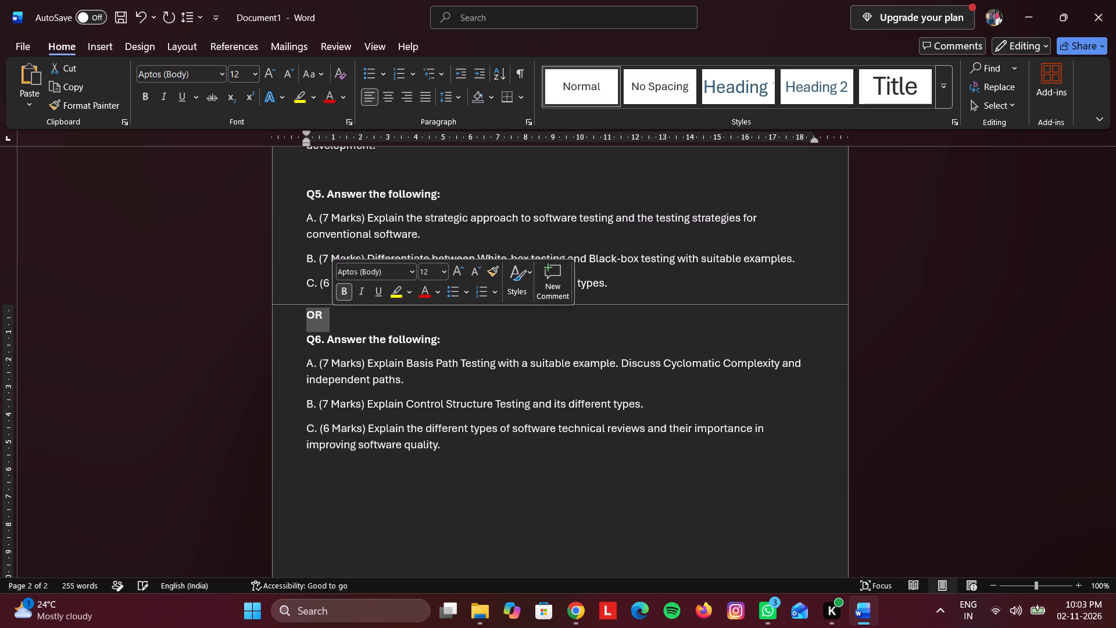
click(392, 394)
Set the whole document's text to Times New Roman with justified alignment.
key(ctrl+a)
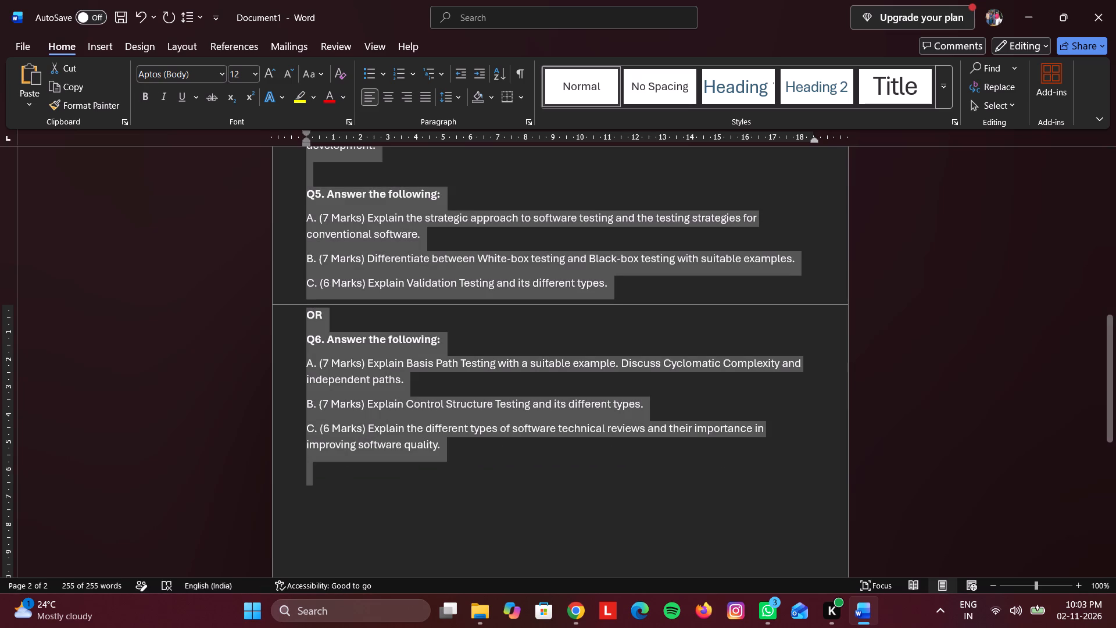
click(224, 75)
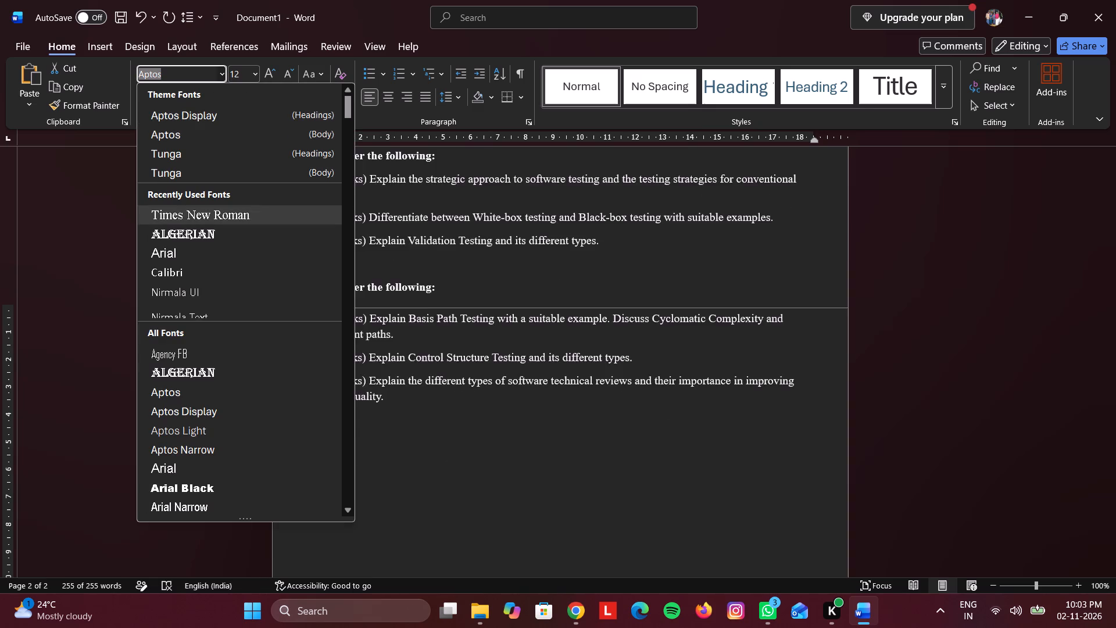
click(219, 215)
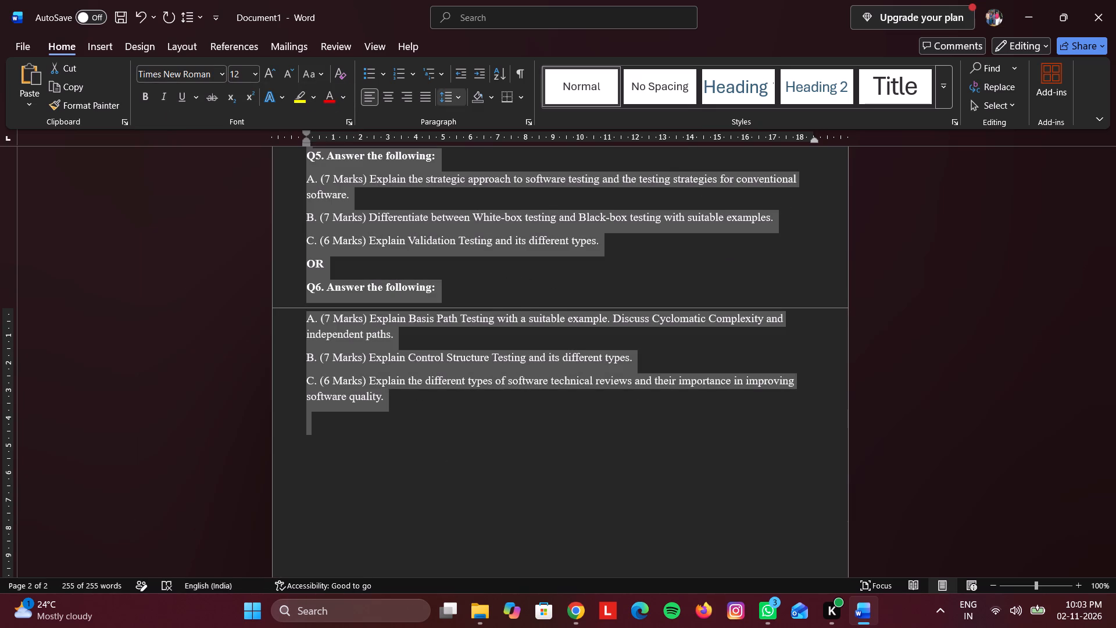
click(425, 96)
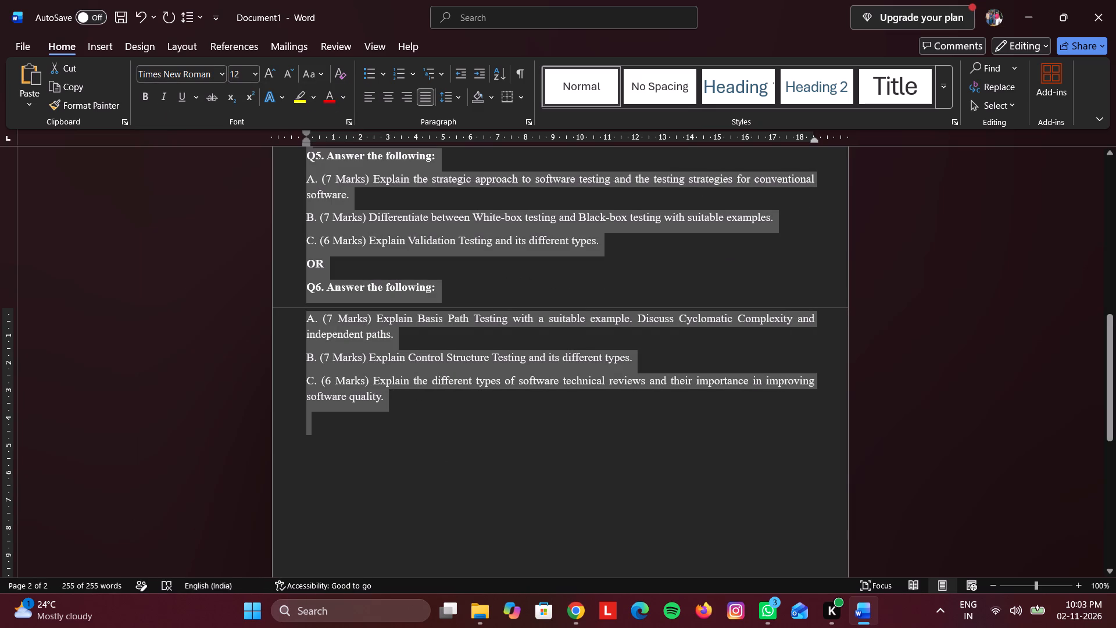
Open the page setup settings showing the document's margins.
scroll(455, 327, up, 2)
drag(8, 378, 9, 443)
double_click(10, 384)
click(9, 390)
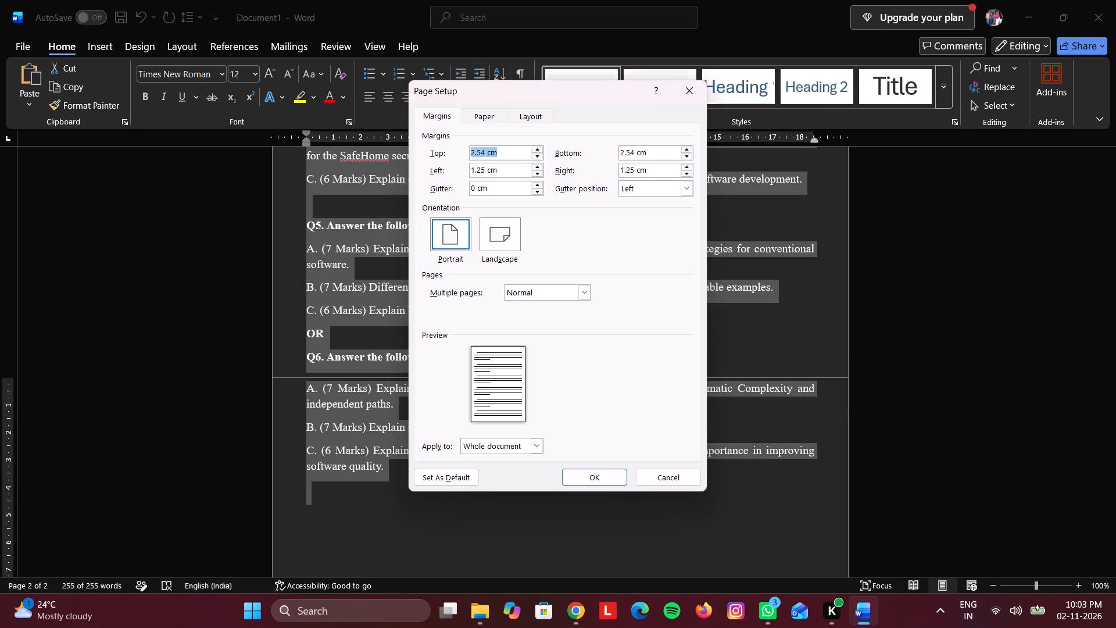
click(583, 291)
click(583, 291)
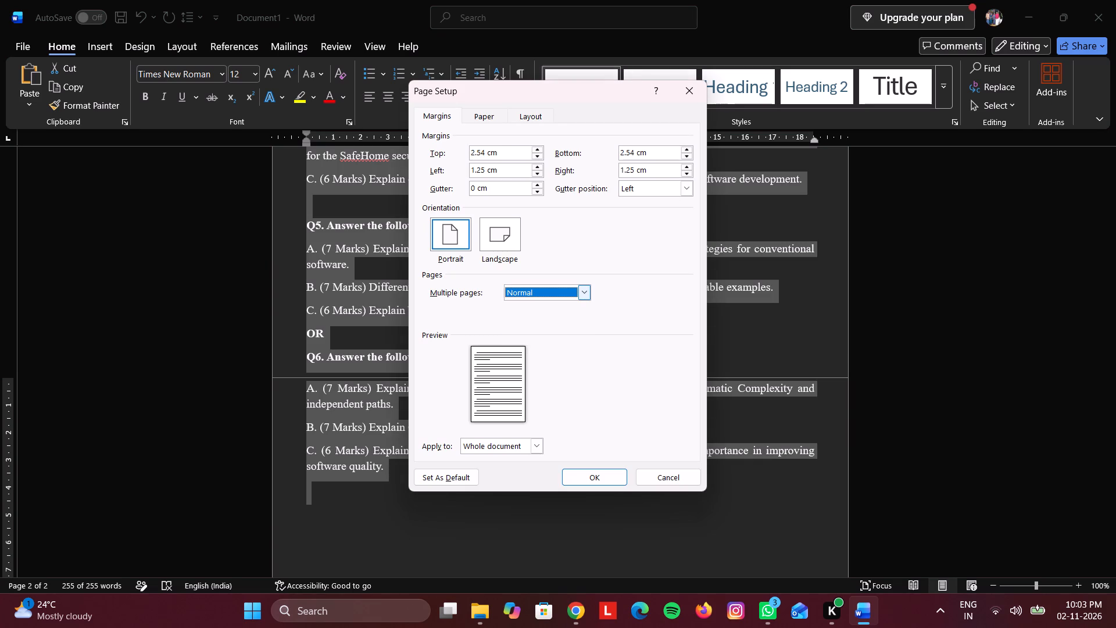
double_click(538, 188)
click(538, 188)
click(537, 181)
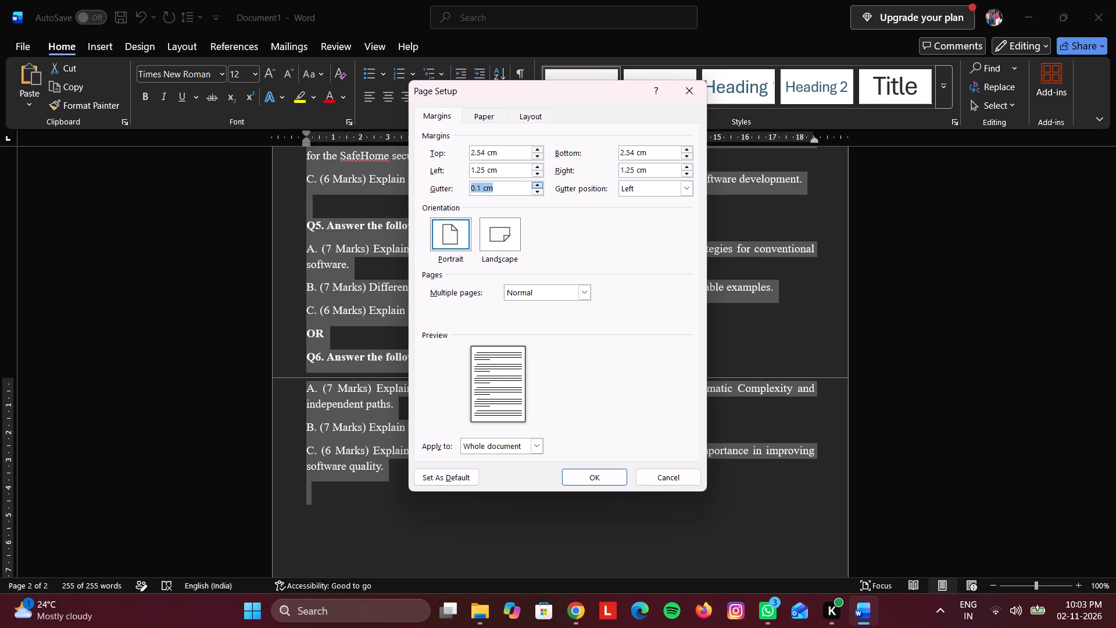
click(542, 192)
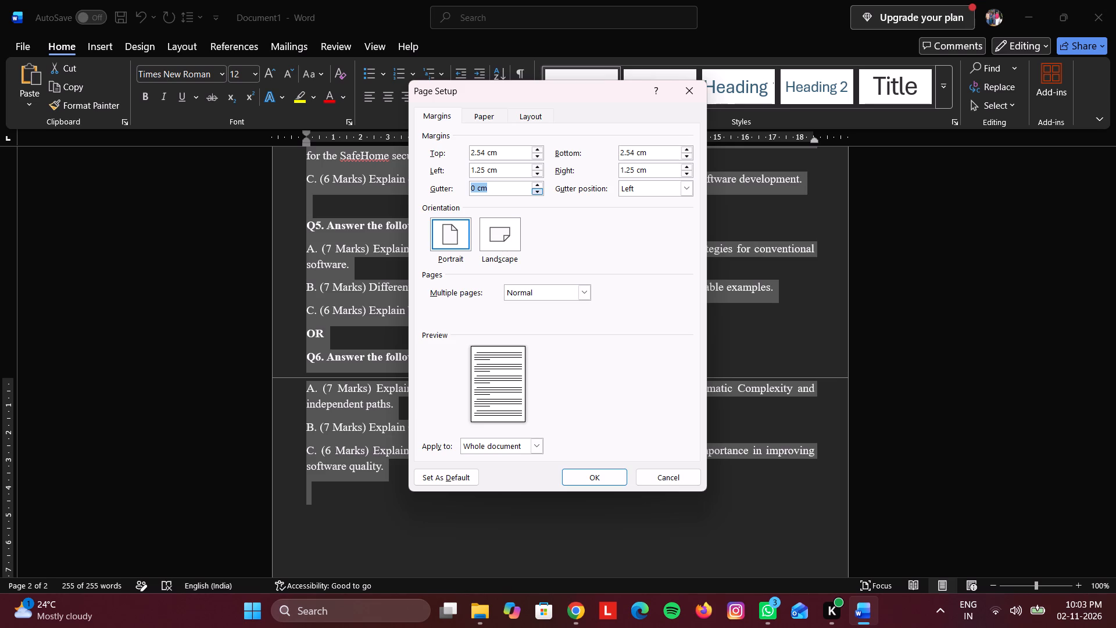
Set the top page margin to 4.3 cm for the whole document.
click(538, 156)
click(538, 156)
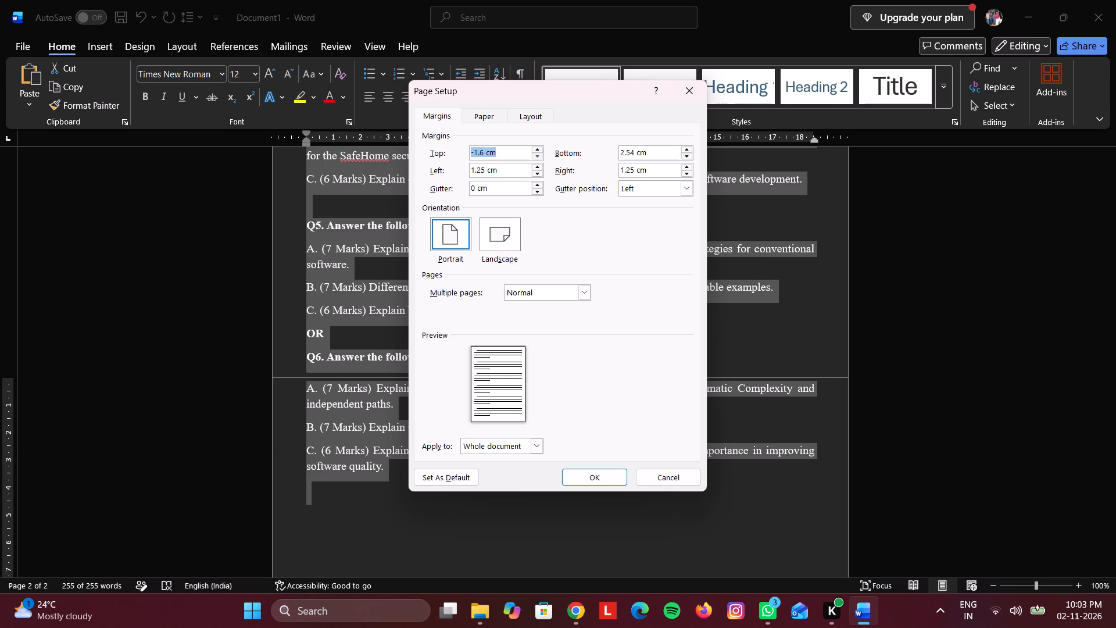
click(540, 148)
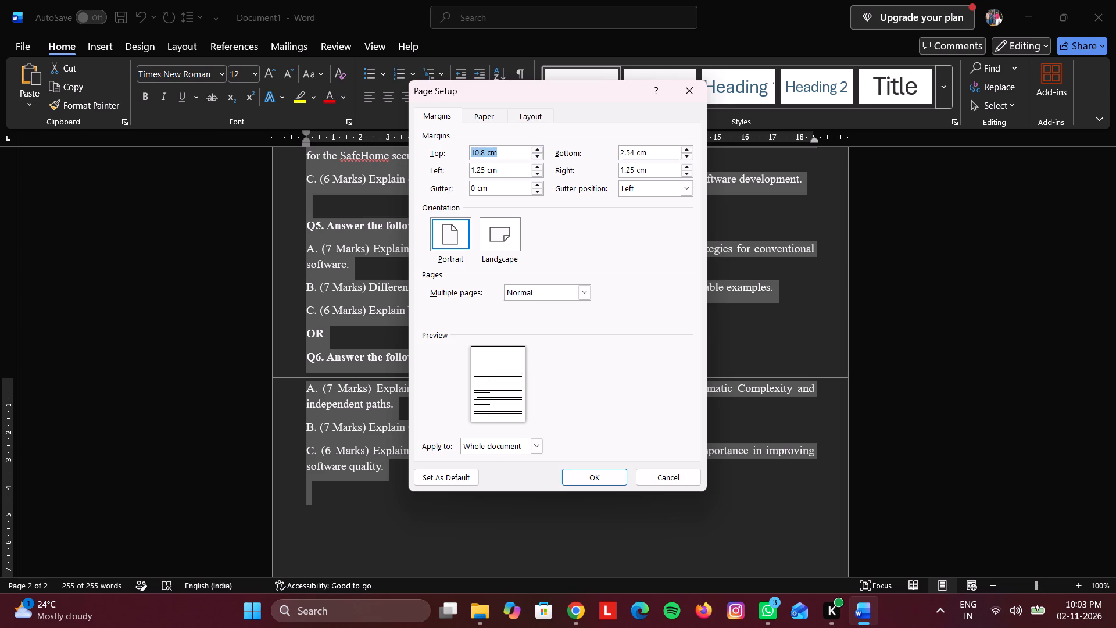
click(537, 158)
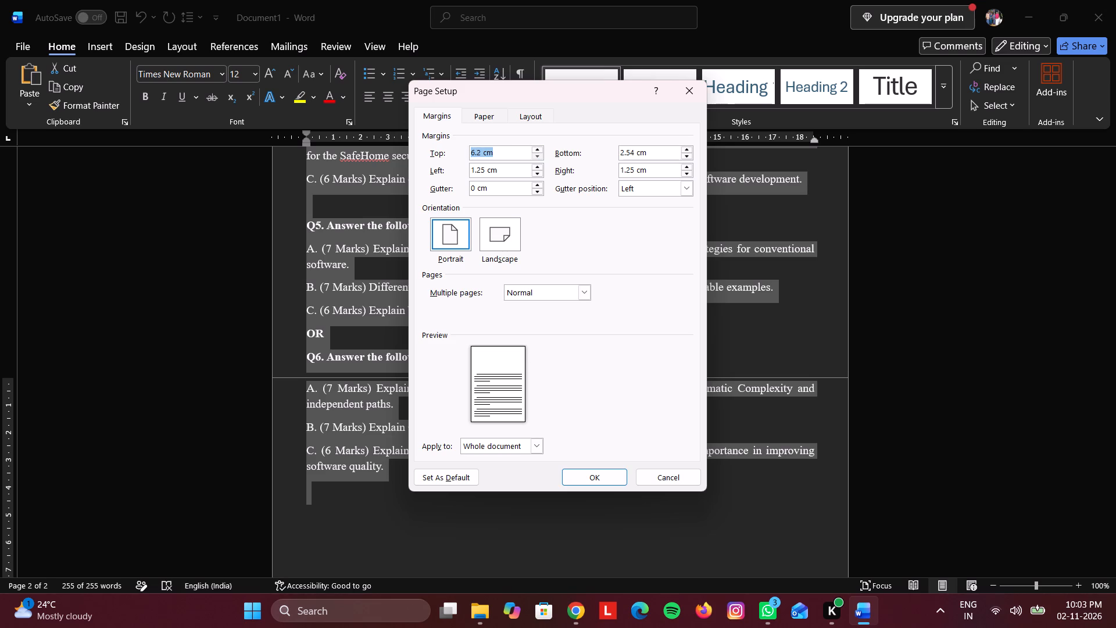
click(537, 158)
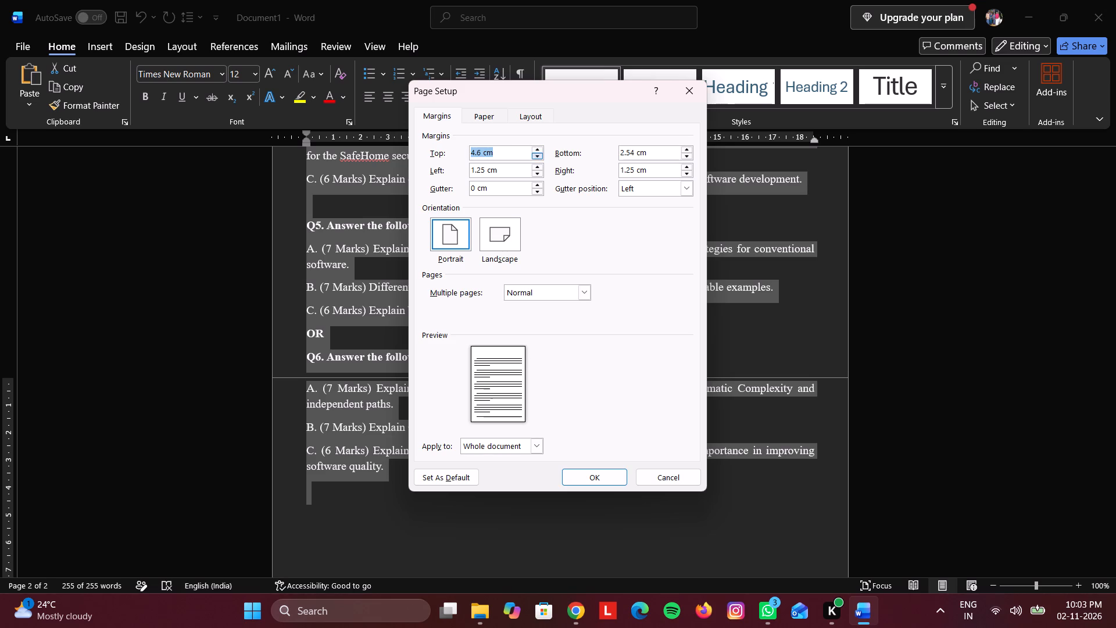
triple_click(537, 158)
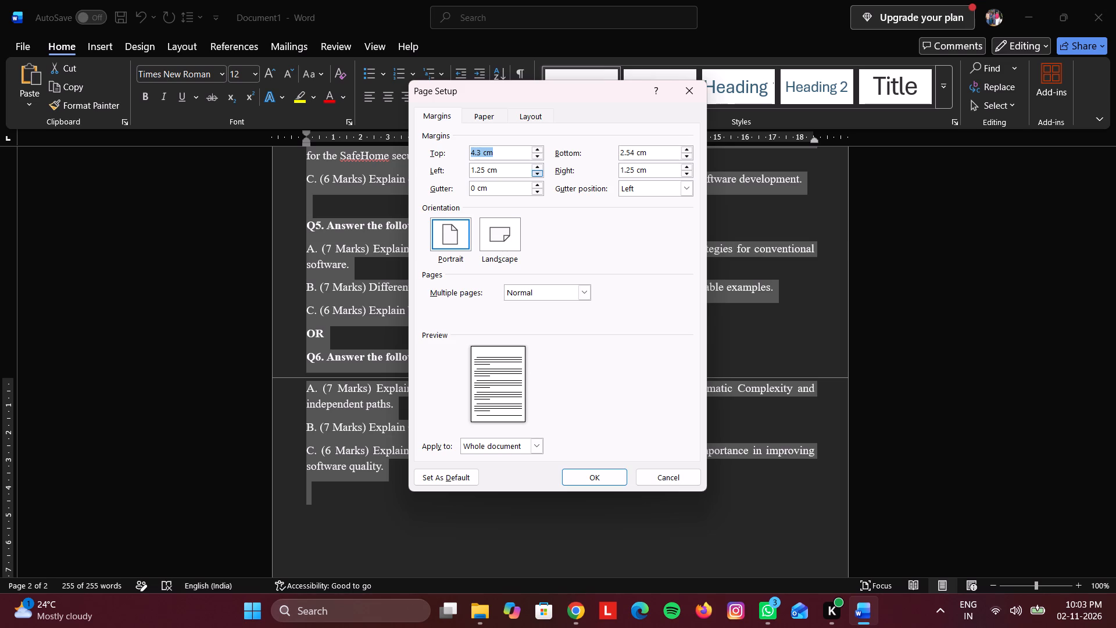
Set the left page margin to 1.3 cm.
click(536, 167)
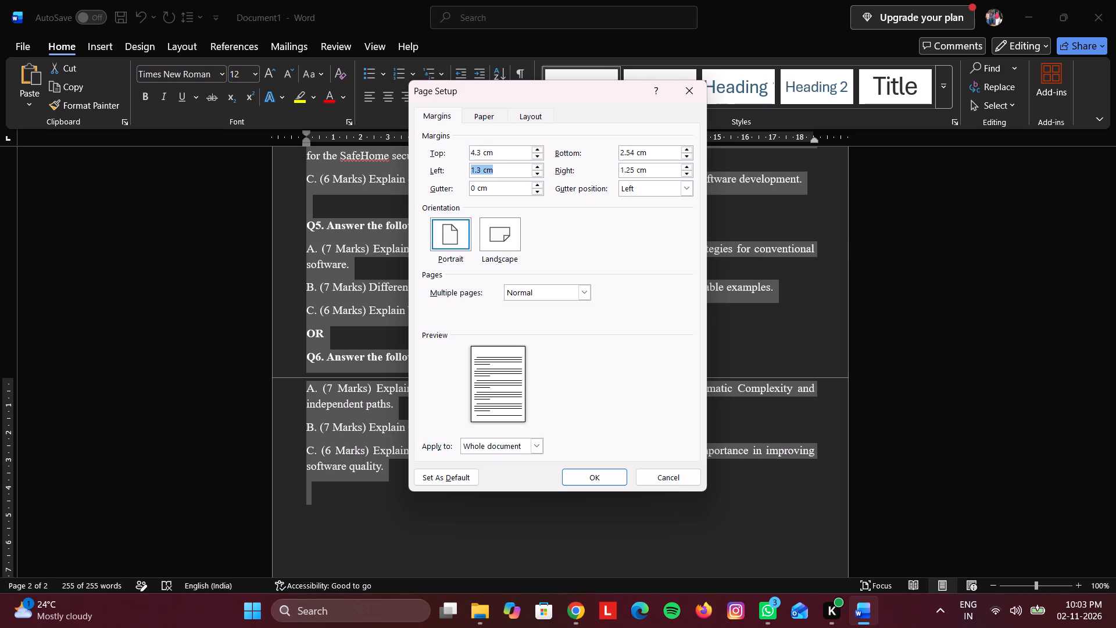
key(ctrl+z)
Set the bottom page margin to 3 cm.
click(690, 156)
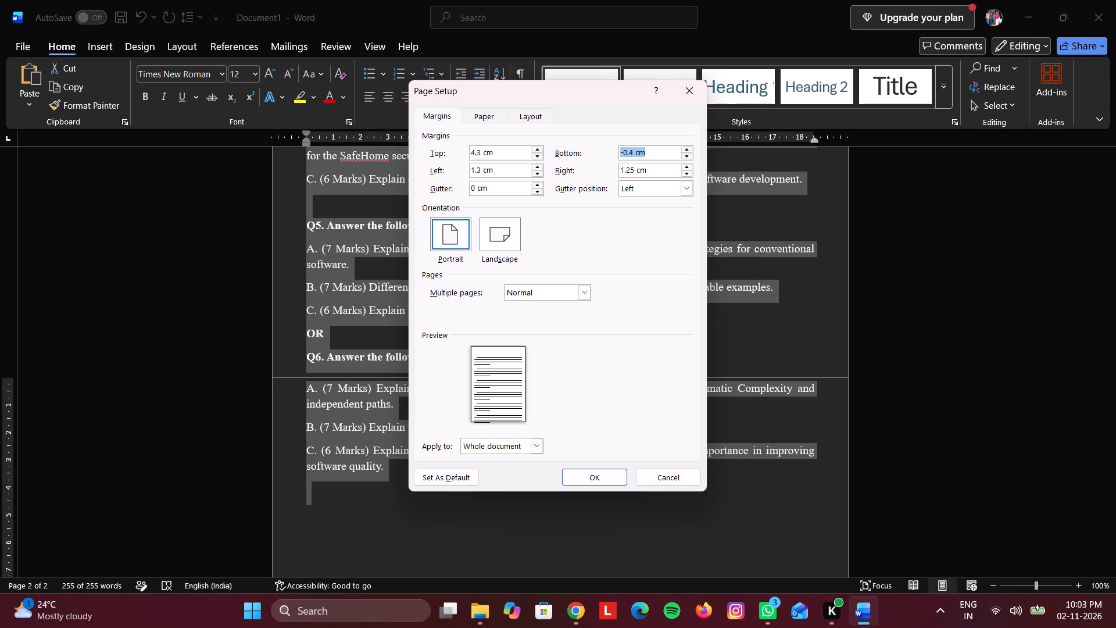
click(685, 150)
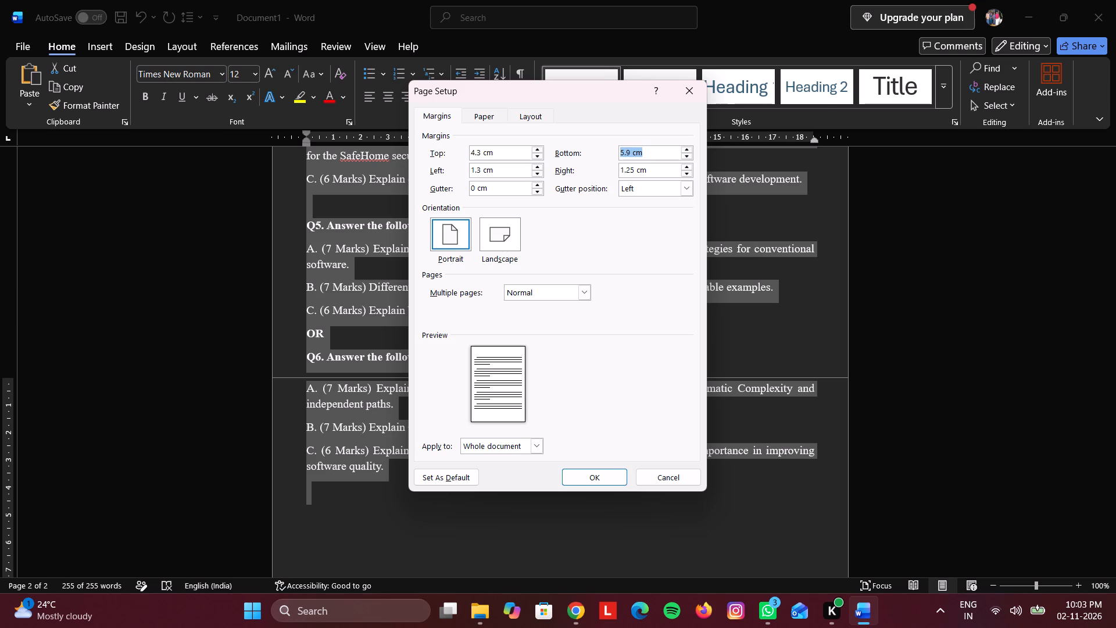
triple_click(686, 156)
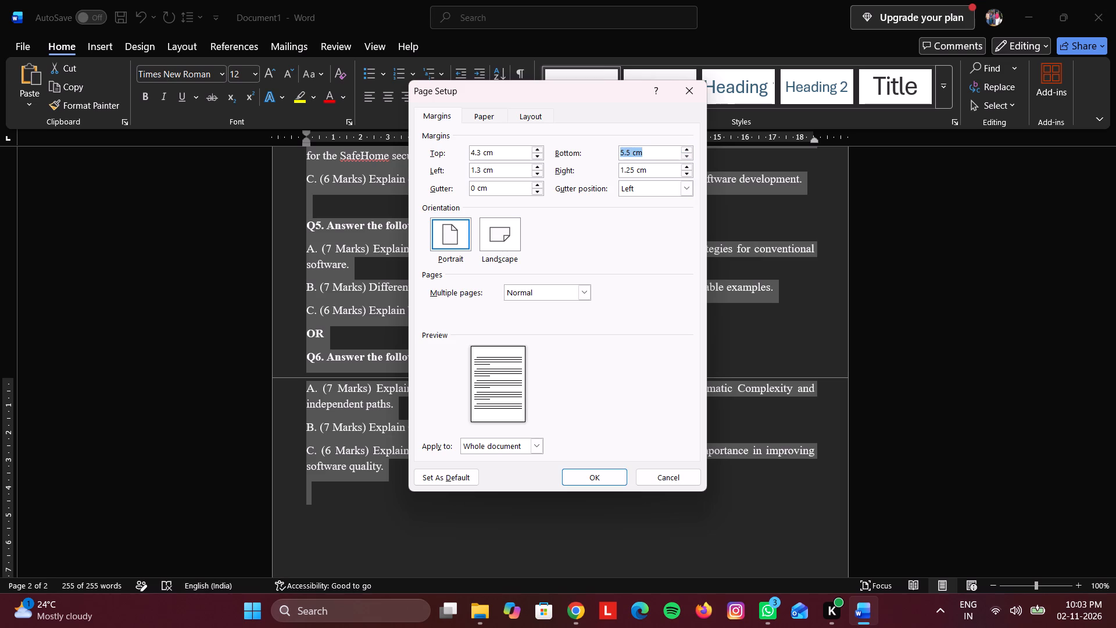
triple_click(686, 156)
click(686, 156)
click(686, 156)
triple_click(686, 156)
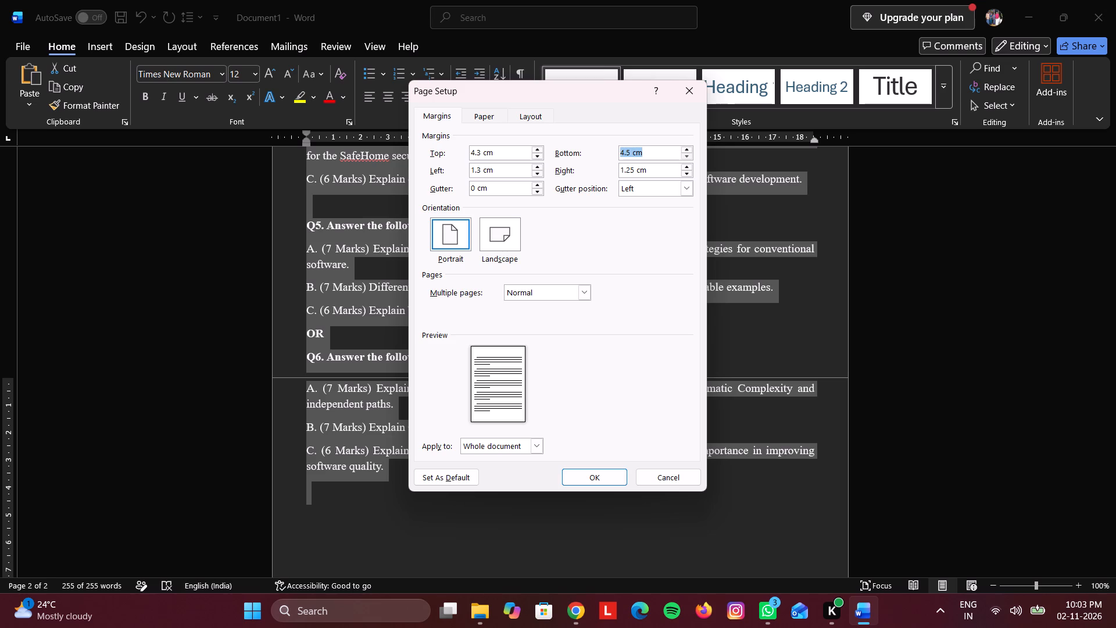
triple_click(686, 156)
triple_click(686, 156)
triple_click(686, 156)
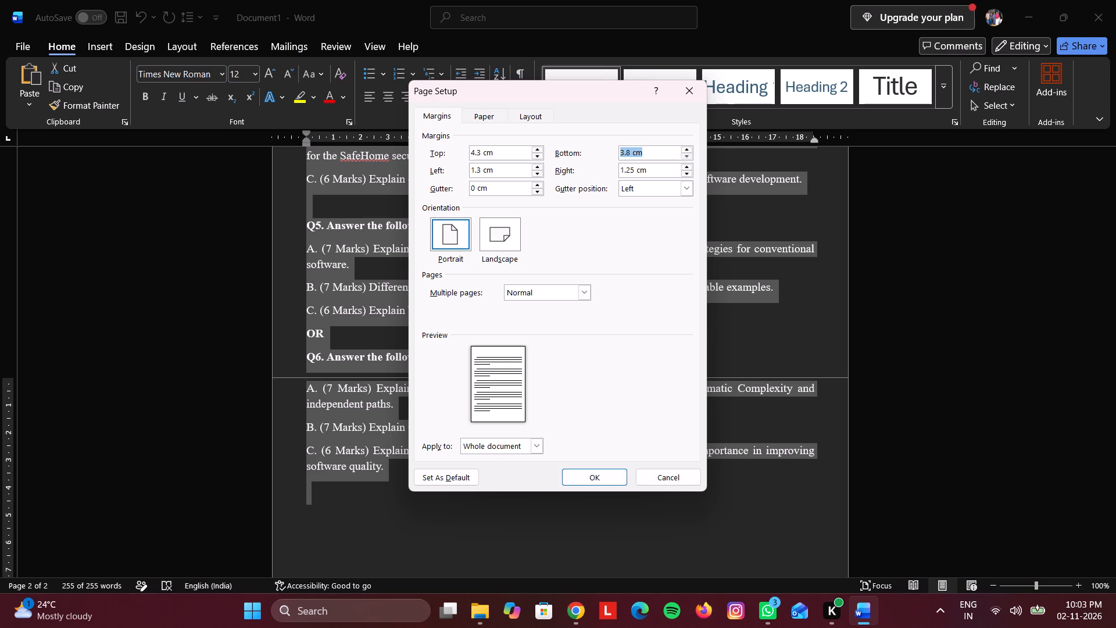
triple_click(686, 156)
triple_click(686, 156)
Set the top page margin to 3 cm and apply the margin settings to the whole document.
triple_click(537, 156)
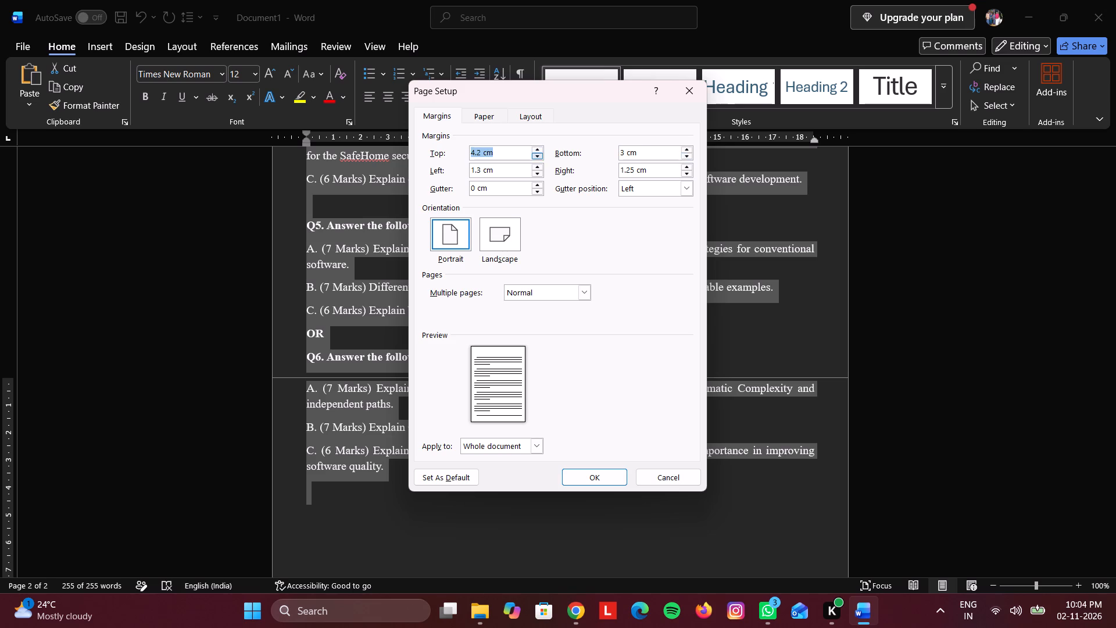
double_click(537, 156)
triple_click(537, 156)
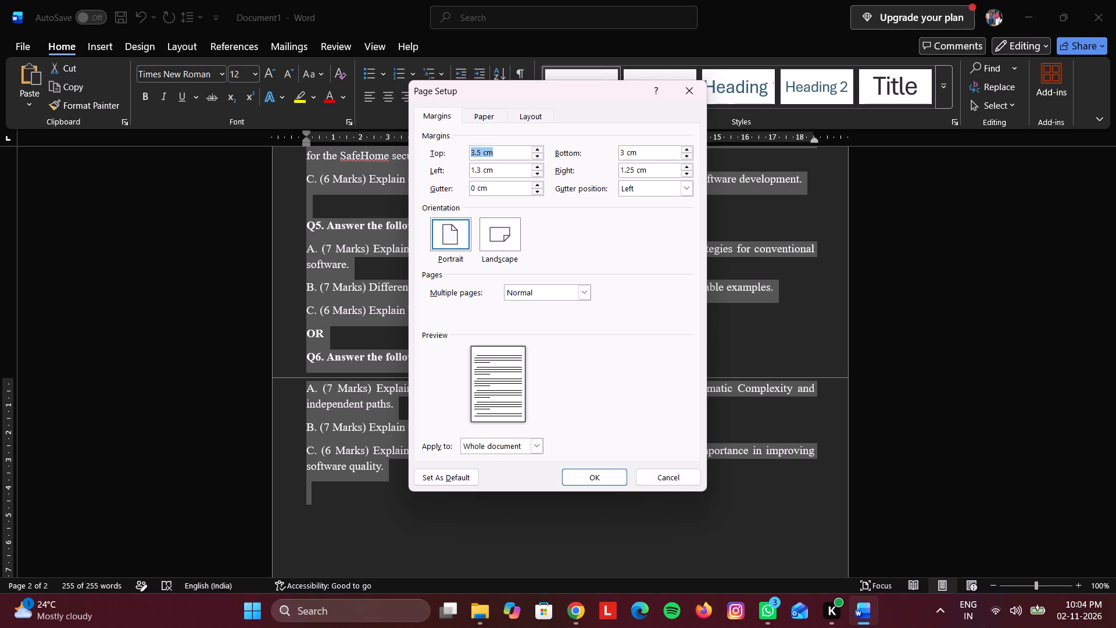
double_click(537, 156)
double_click(537, 155)
click(537, 155)
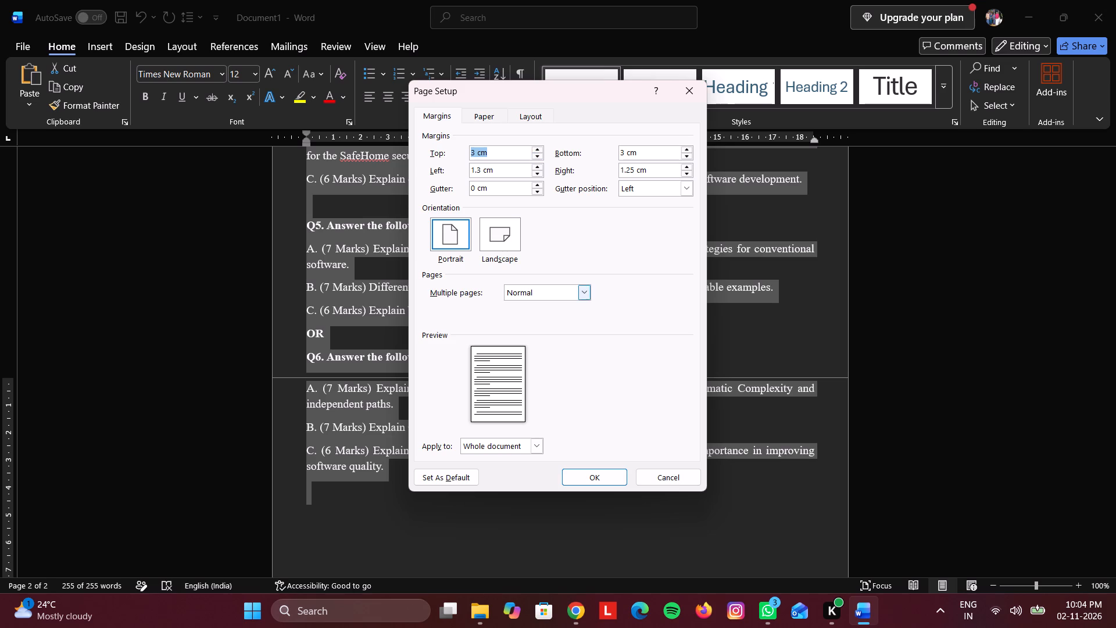
click(586, 470)
Review questions Q1 to Q6 across both pages to check the layout and page break with the new margins.
scroll(552, 476, up, 7)
scroll(545, 458, down, 4)
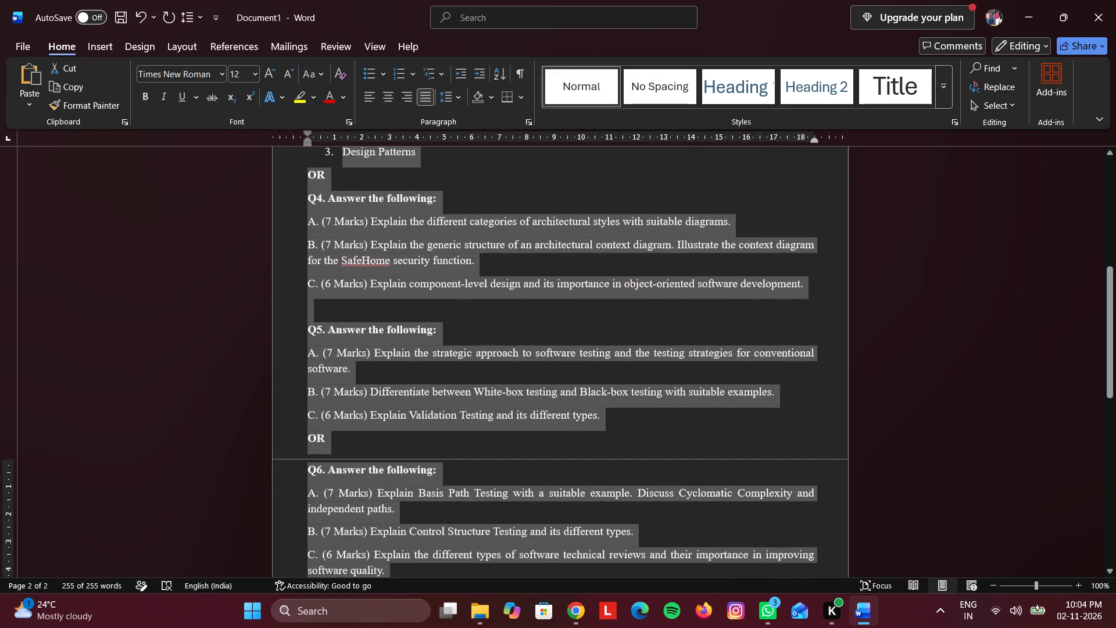
drag(443, 459, 448, 445)
click(448, 443)
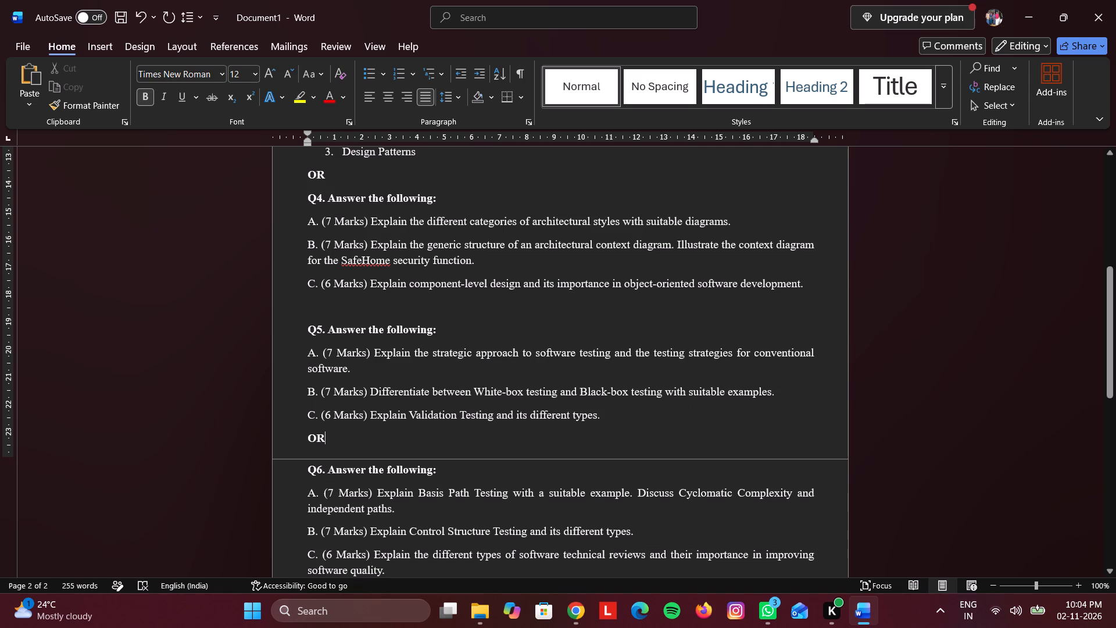
click(443, 454)
scroll(451, 442, down, 1)
click(7, 420)
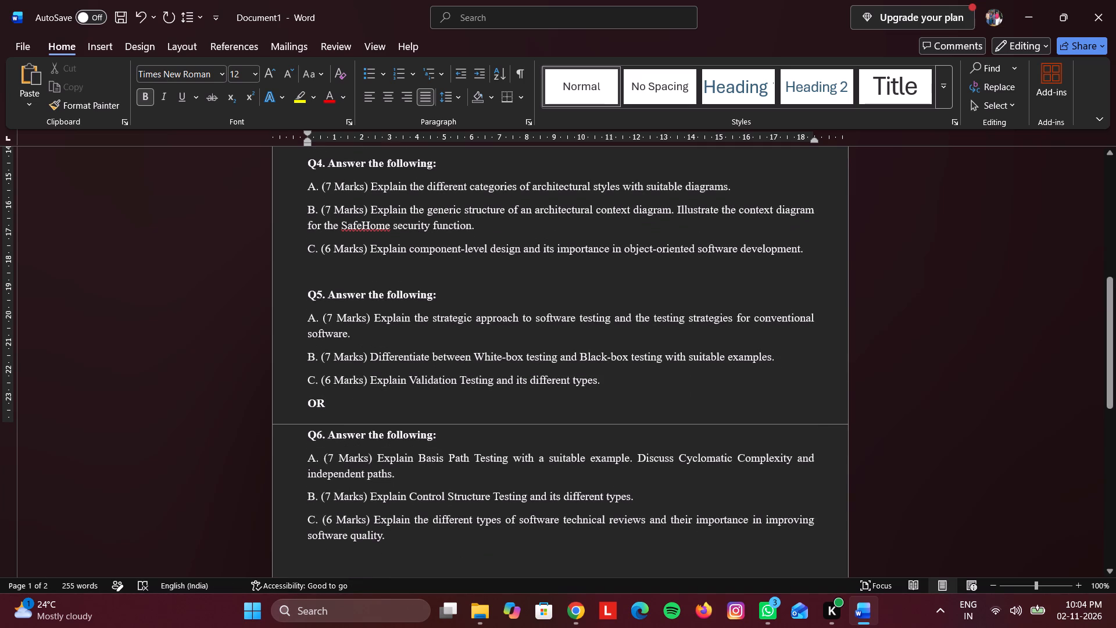
scroll(592, 395, up, 4)
scroll(592, 395, down, 3)
scroll(592, 395, up, 8)
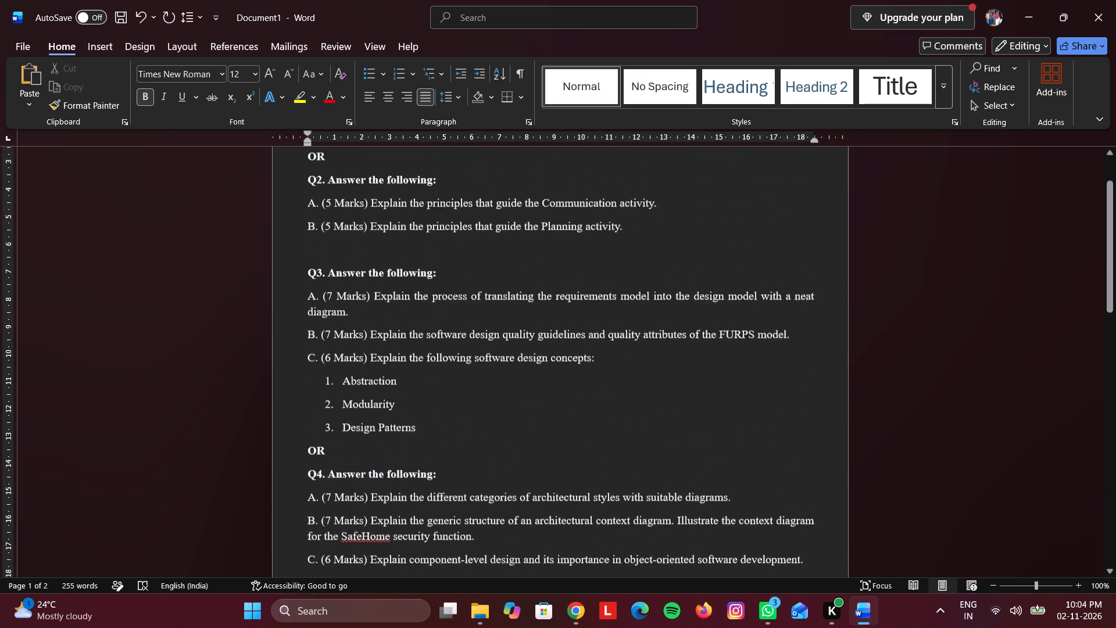
scroll(593, 394, up, 12)
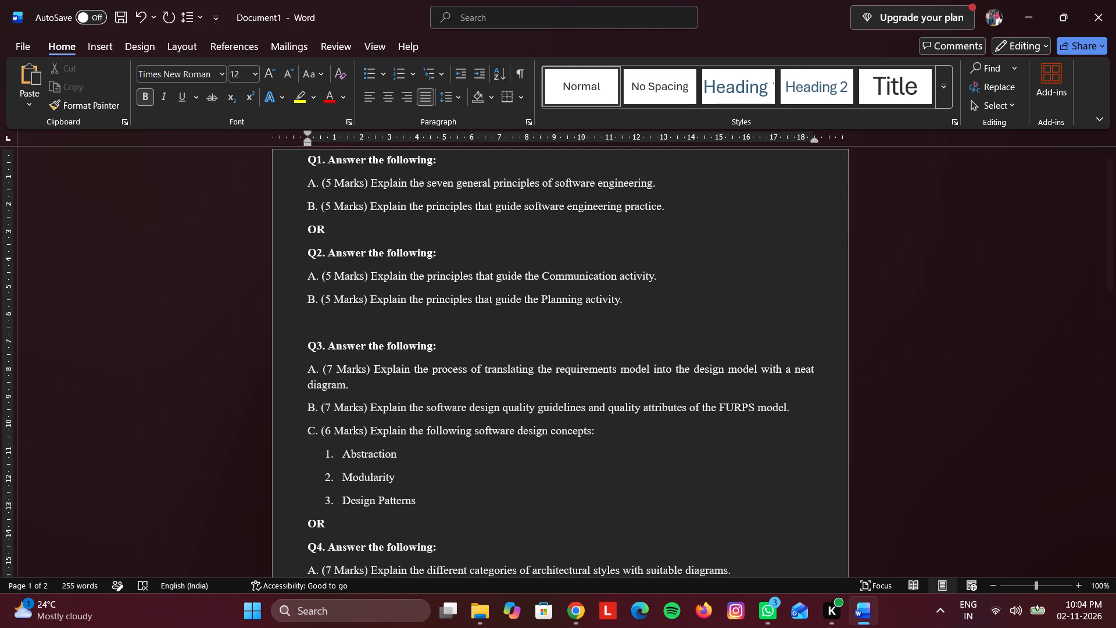
scroll(595, 391, down, 2)
scroll(595, 391, up, 2)
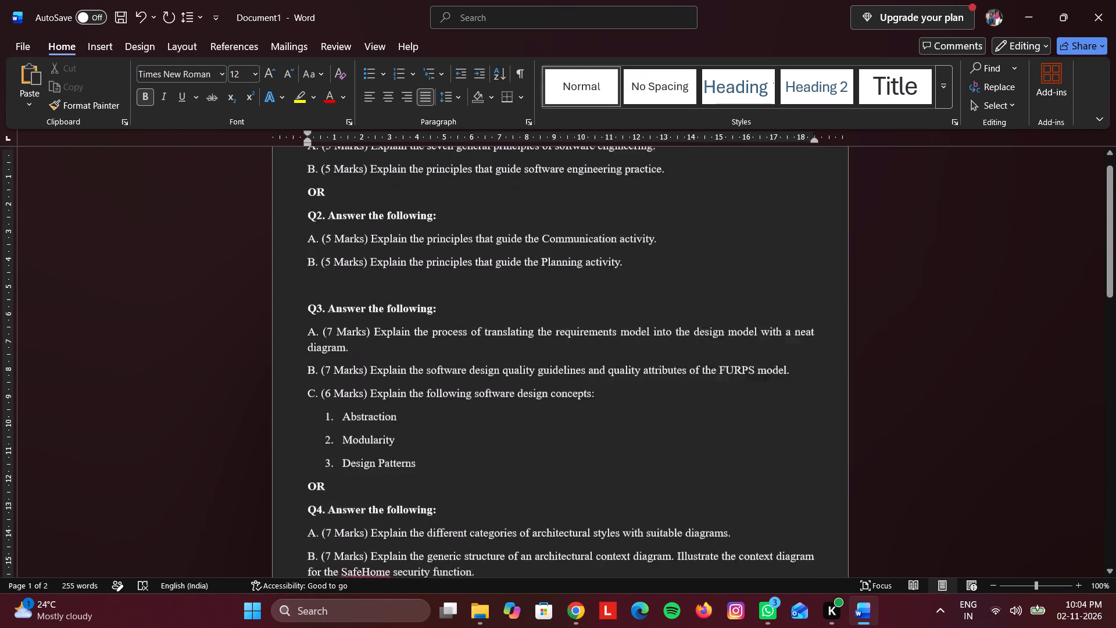
scroll(595, 391, up, 2)
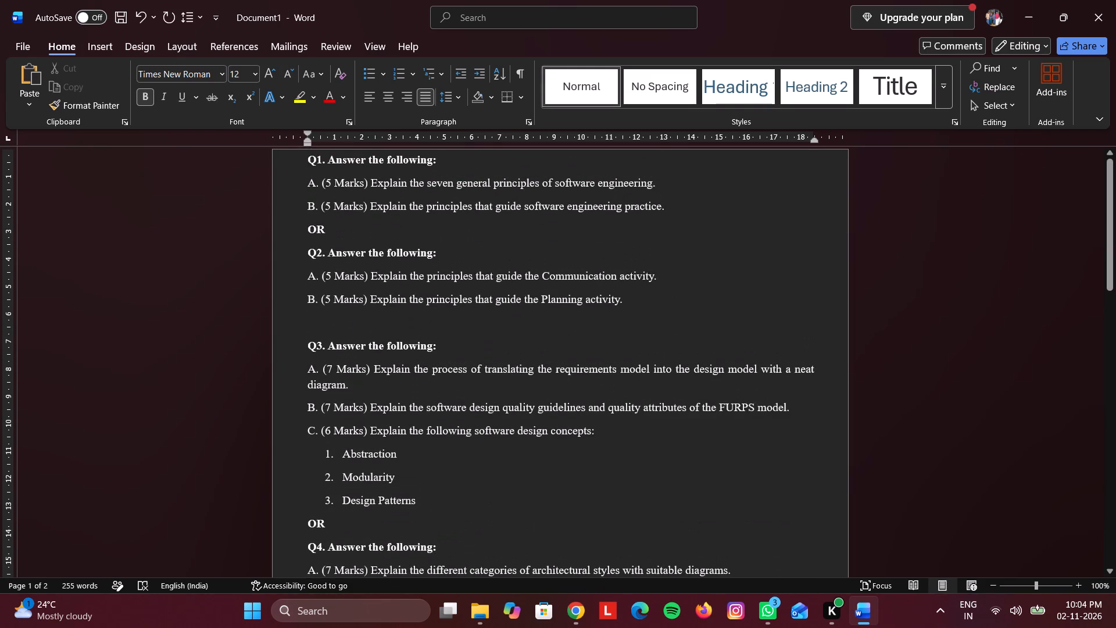
scroll(595, 391, down, 4)
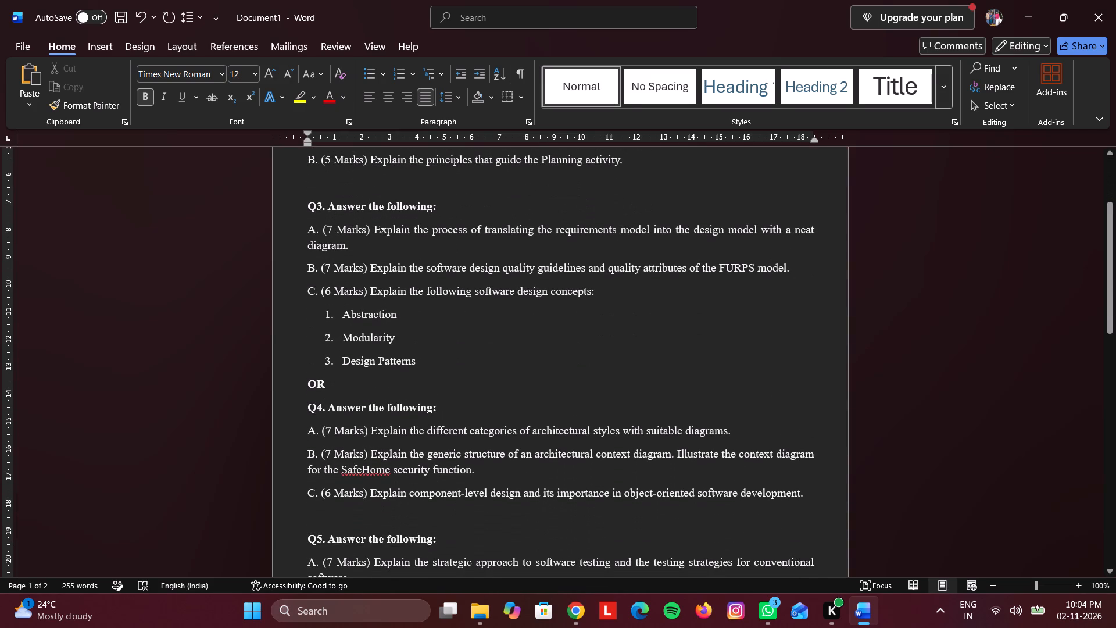
scroll(592, 398, up, 3)
scroll(592, 398, down, 4)
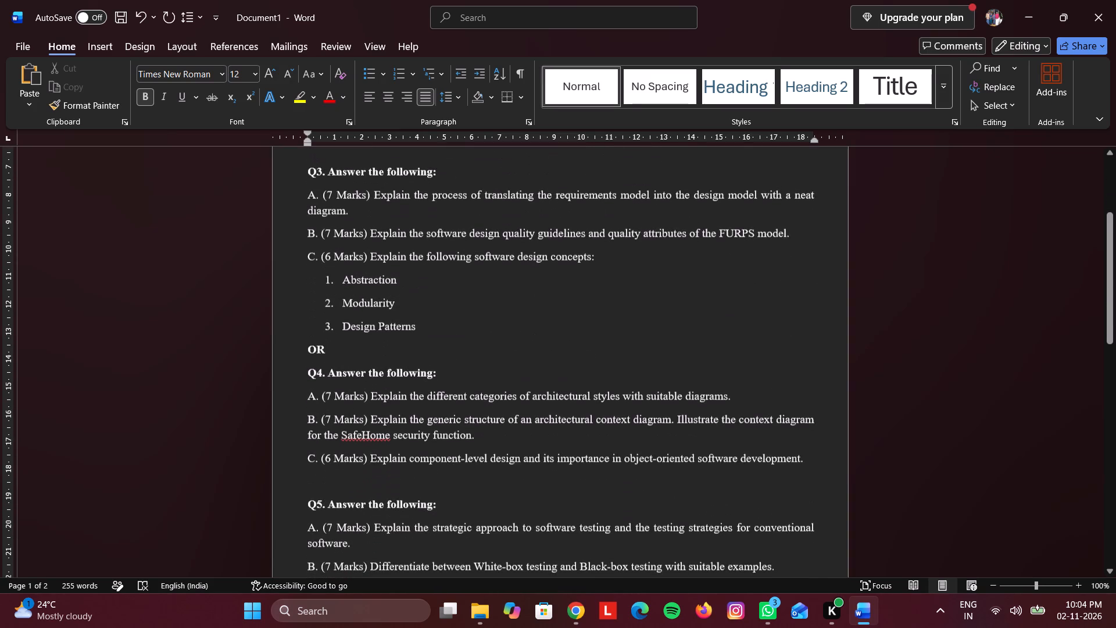
scroll(592, 398, down, 6)
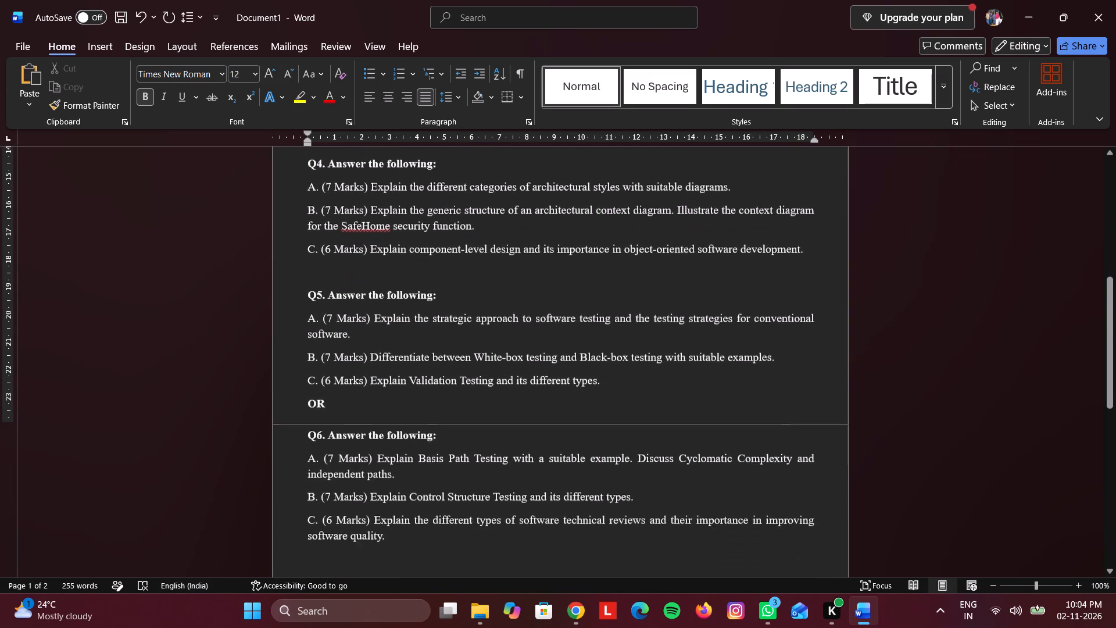
scroll(593, 398, down, 5)
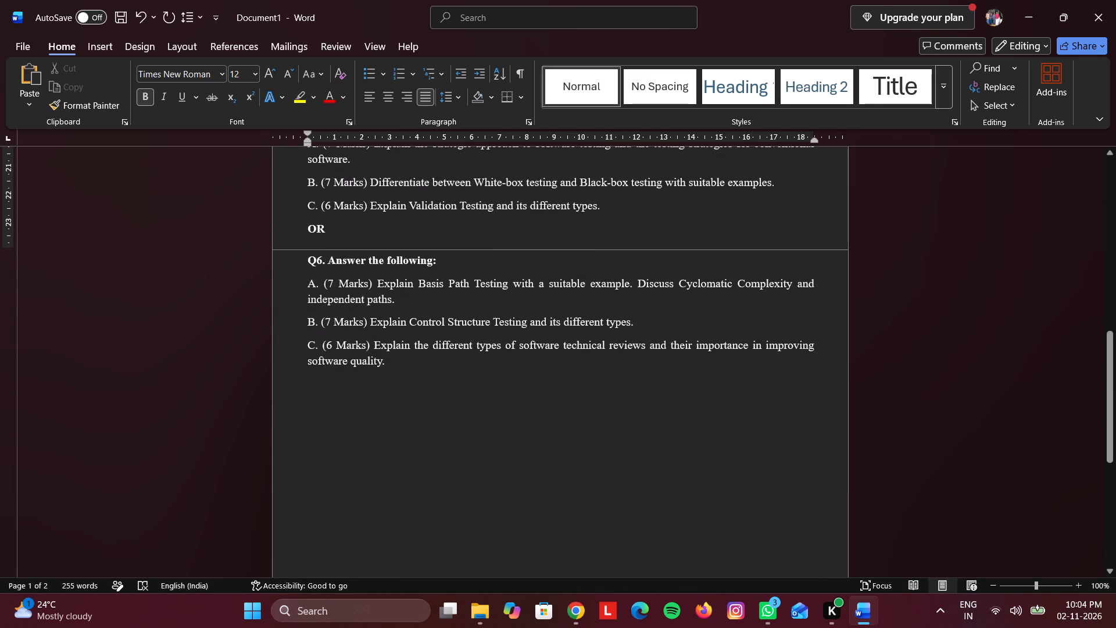
click(311, 282)
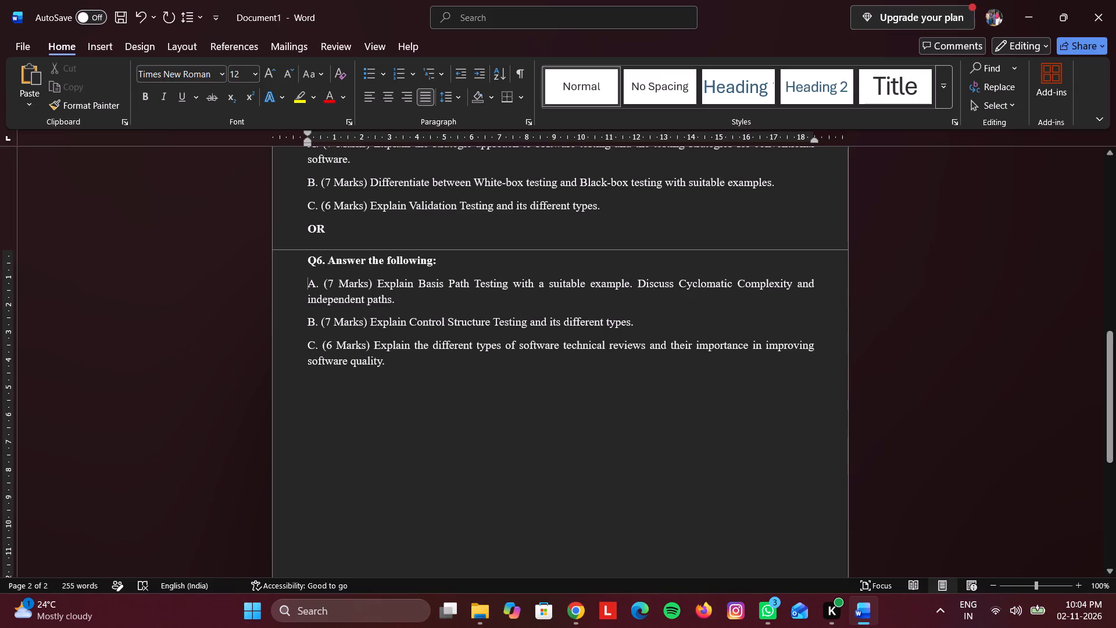
scroll(338, 402, up, 4)
Save the document as a Word file named SE QP in the Downloads folder.
click(25, 44)
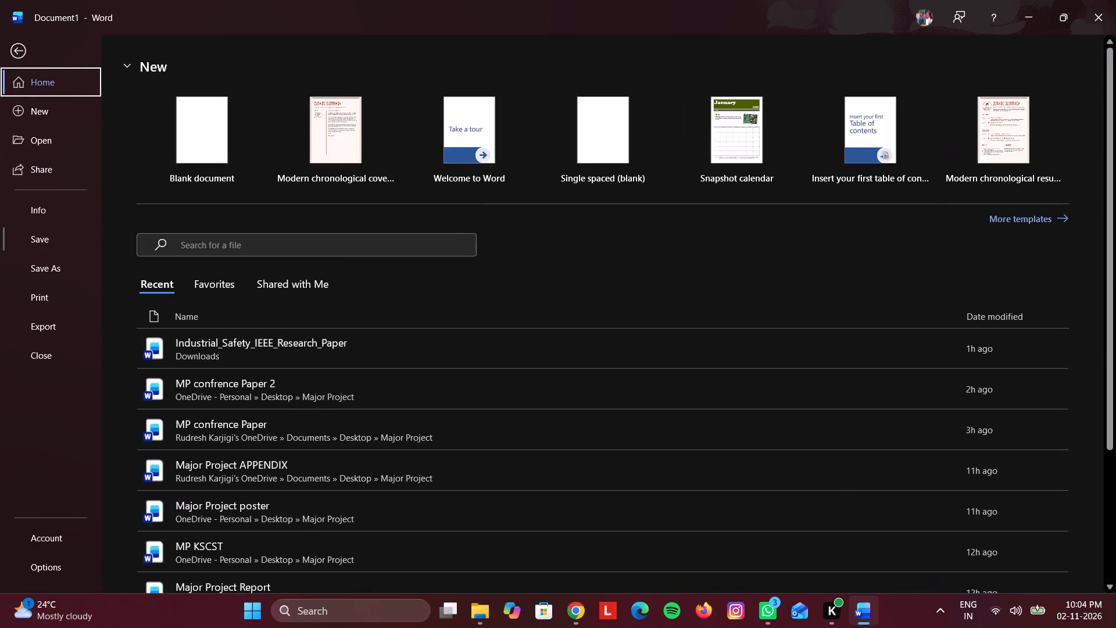
click(54, 265)
double_click(180, 387)
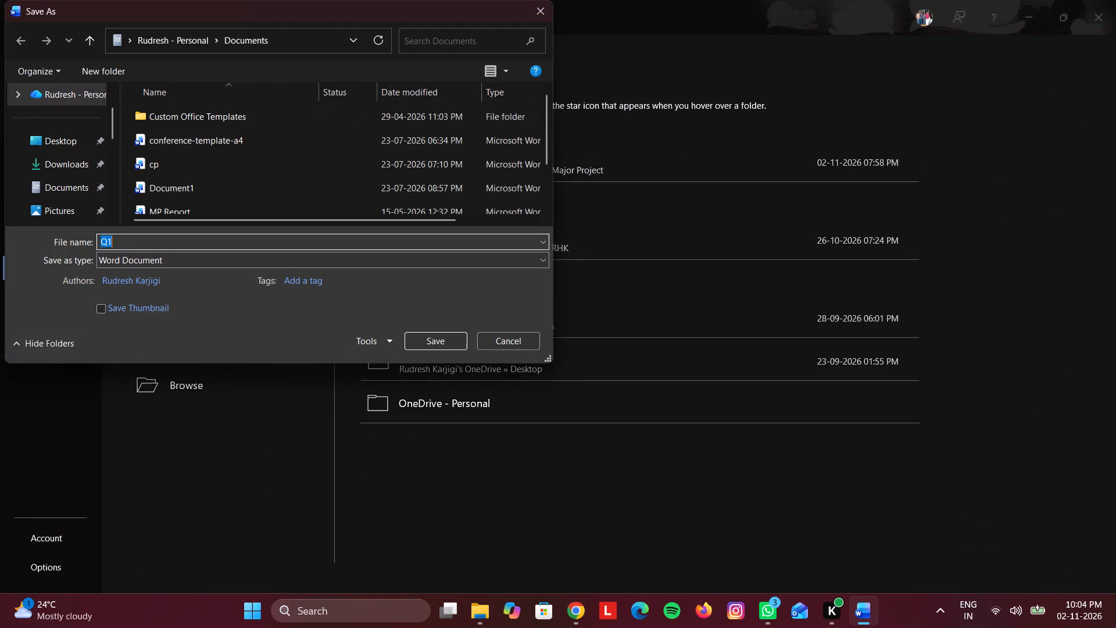
click(78, 160)
click(152, 238)
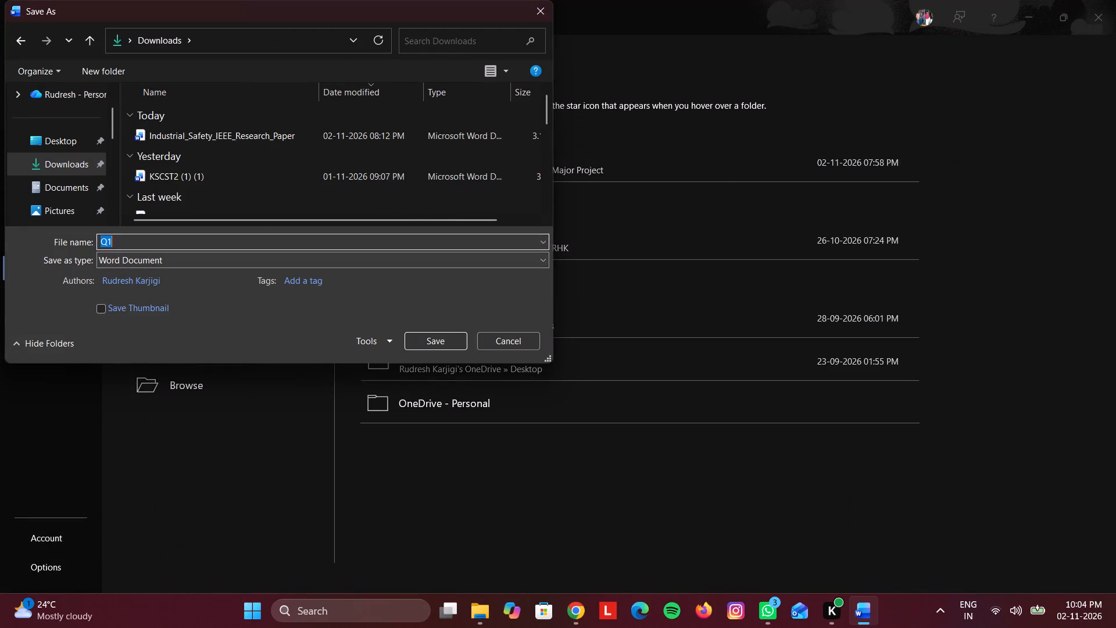
text(SE)
key(space)
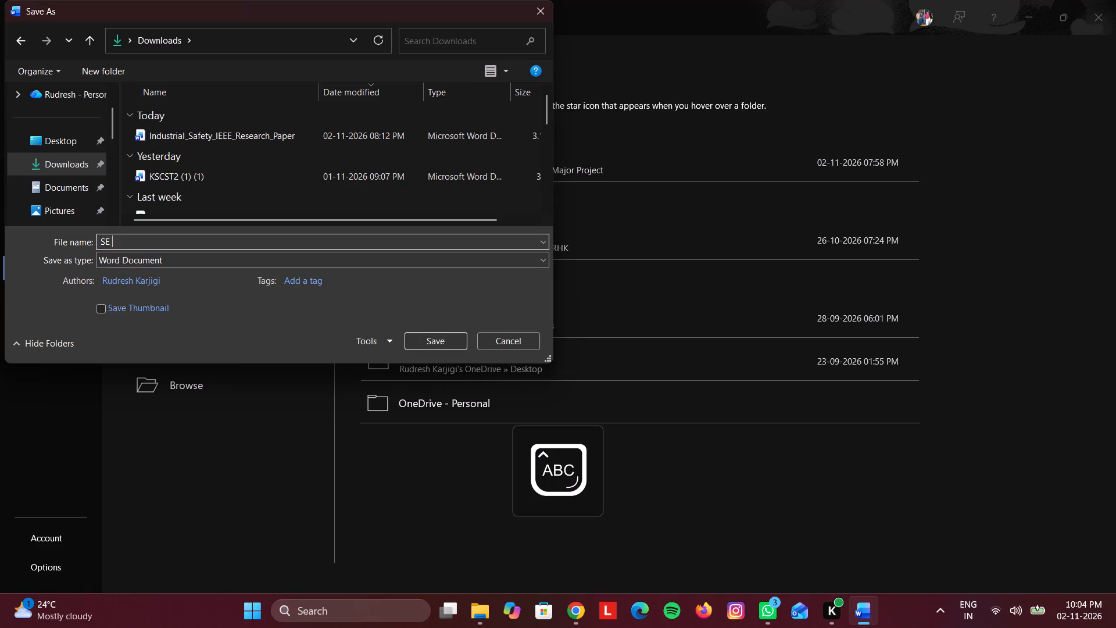
key(p)
click(432, 340)
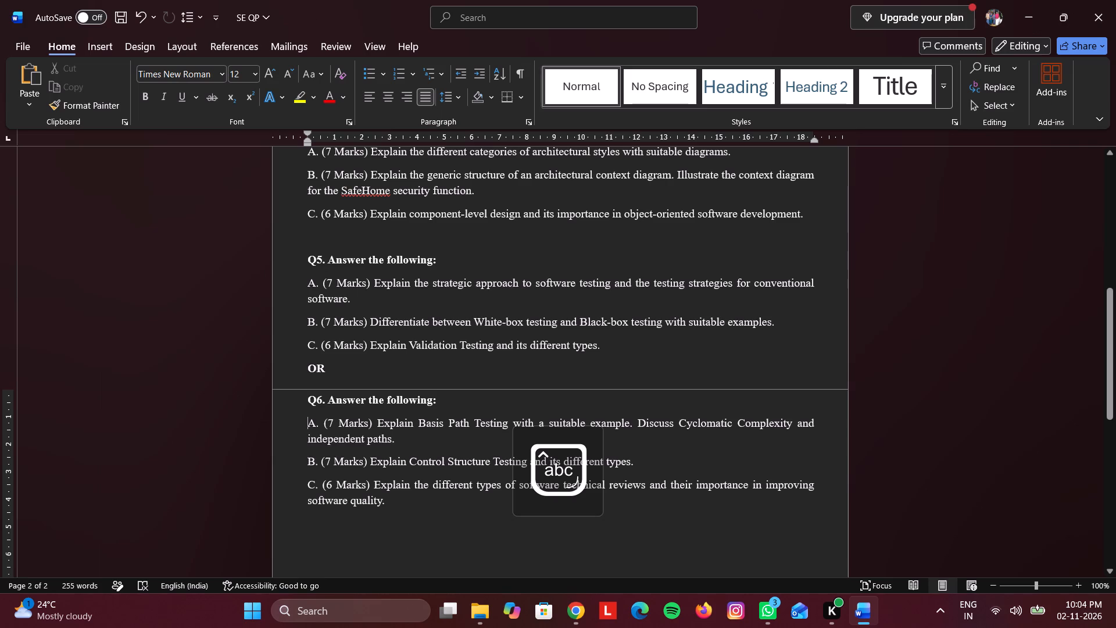
Close the saved question paper and the browser window with the ChatGPT conversation.
click(1110, 13)
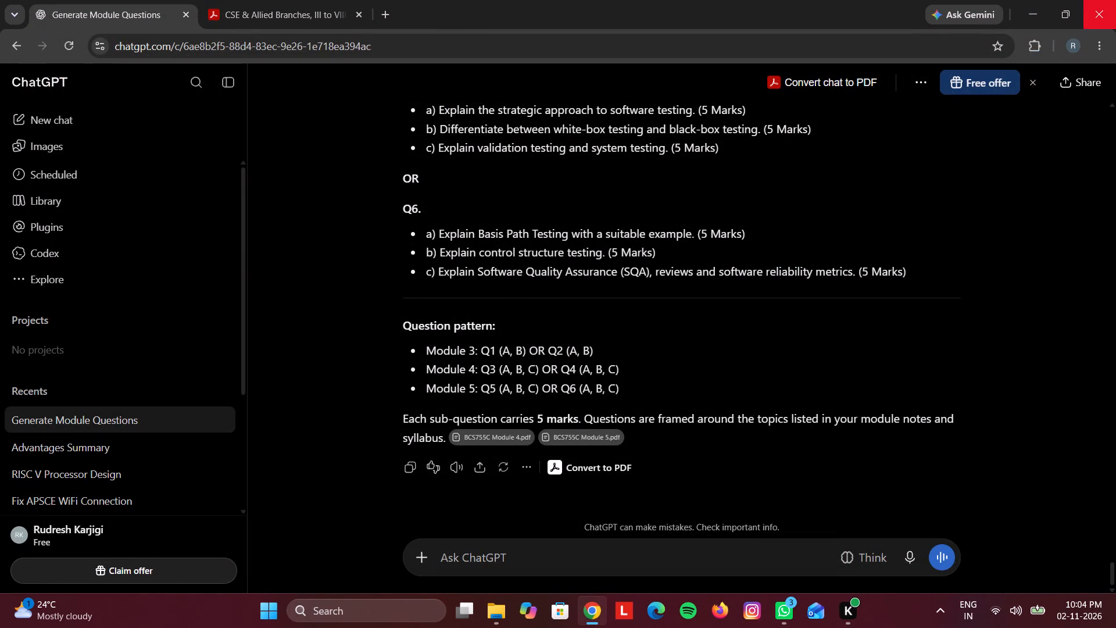
click(1103, 6)
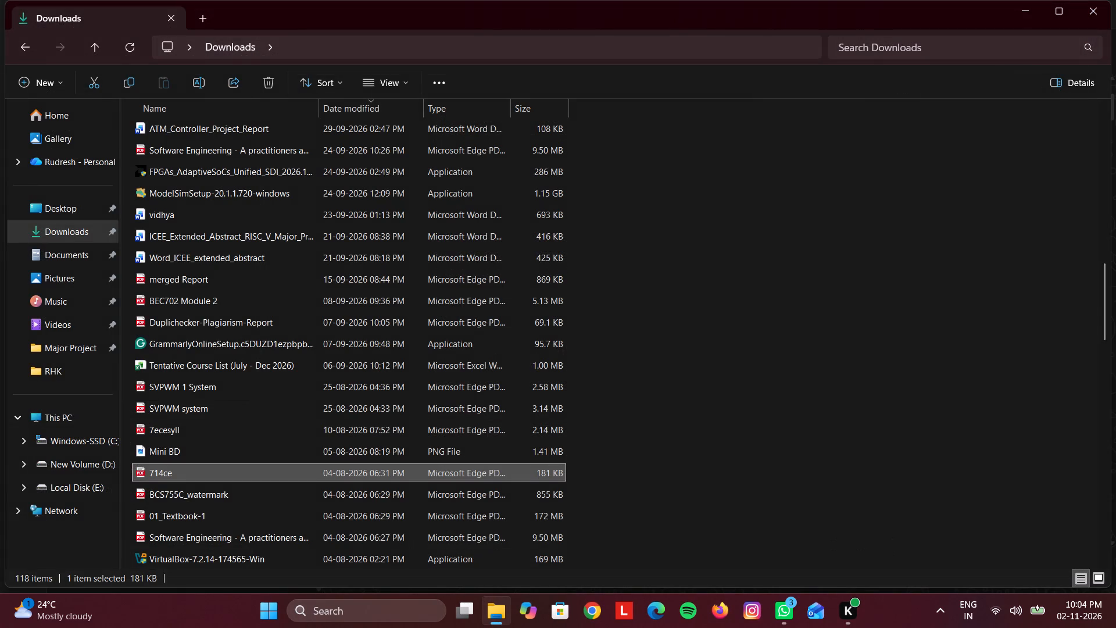
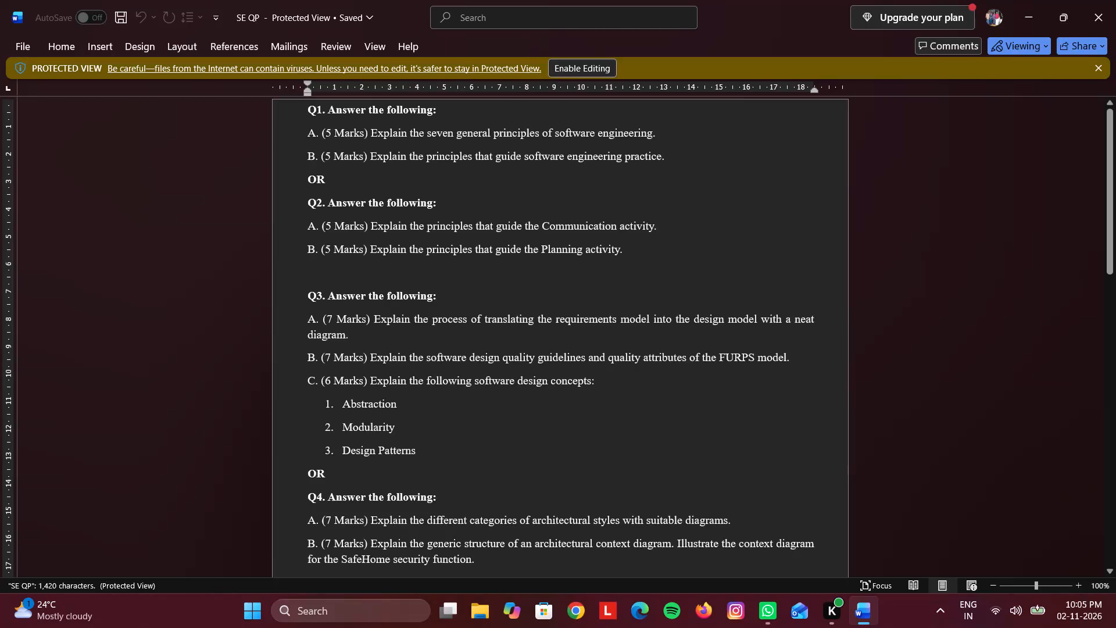
Review the reopened SE QP document from Q1 through Q6 to the end of the second page.
scroll(617, 409, down, 4)
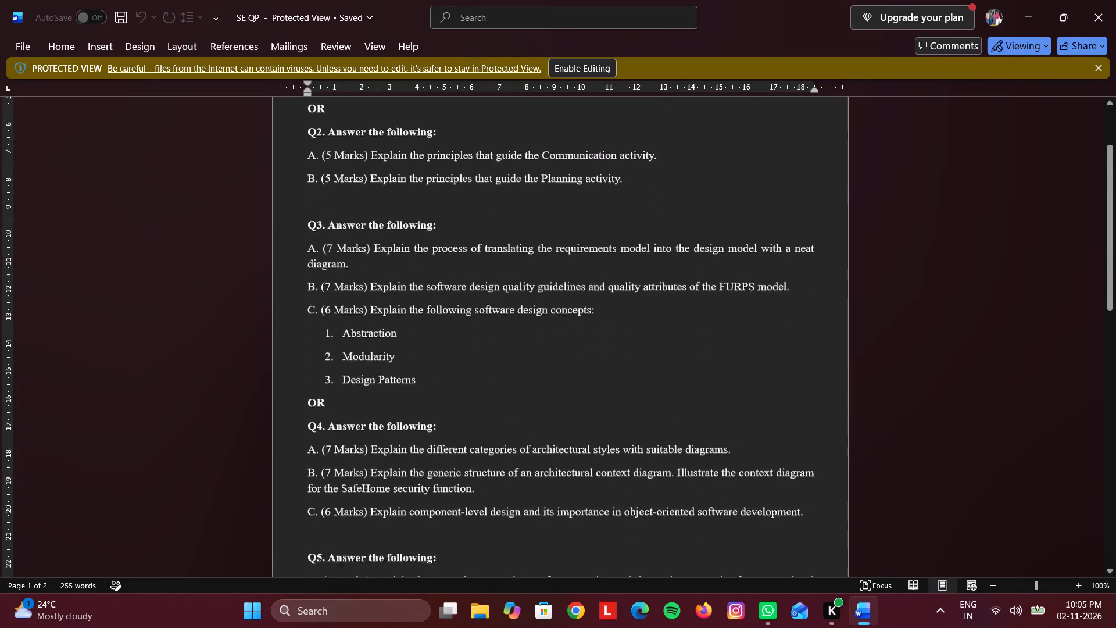
scroll(617, 409, down, 15)
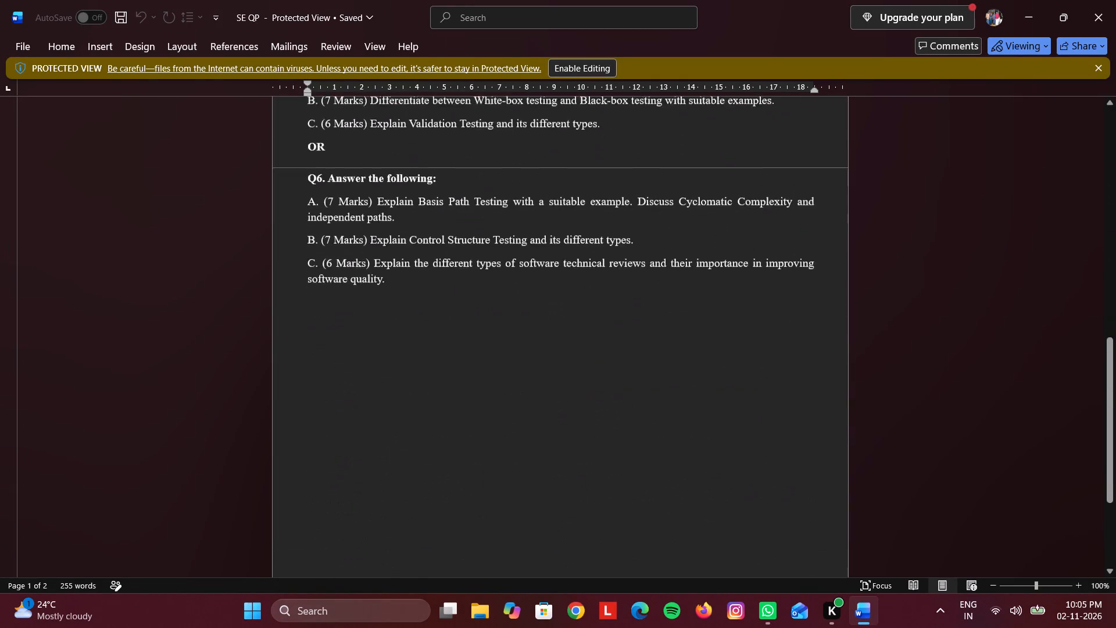
scroll(617, 409, down, 4)
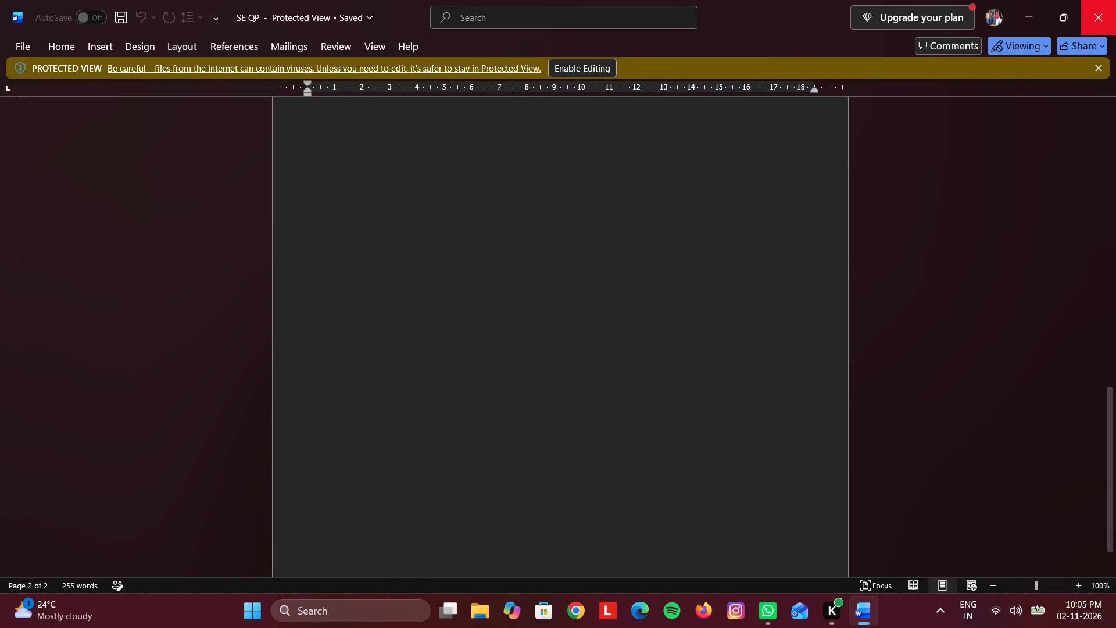